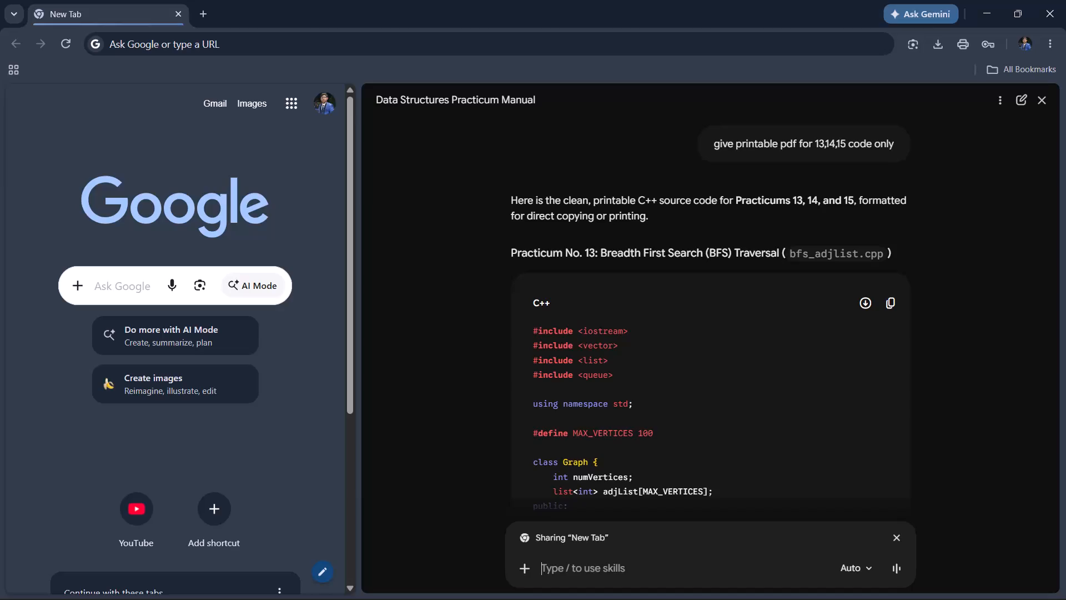
Look through the C++ code given in the chat for Practicums 13, 14 and 15 to check the answer's format.
scroll(609, 421, down, 9)
scroll(609, 421, up, 3)
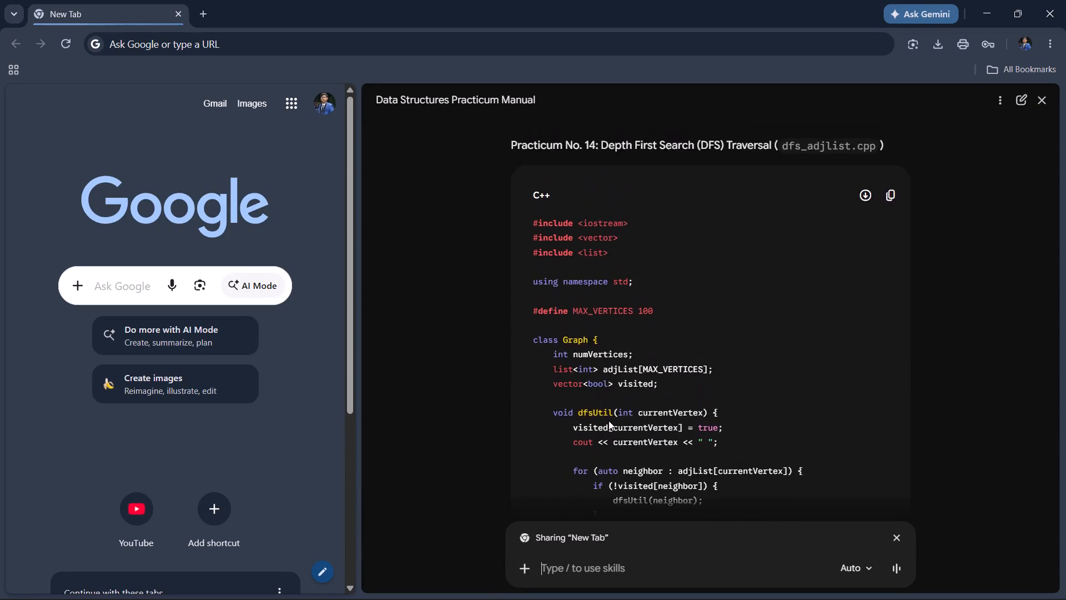
scroll(609, 421, up, 1)
scroll(609, 421, down, 7)
scroll(609, 421, up, 3)
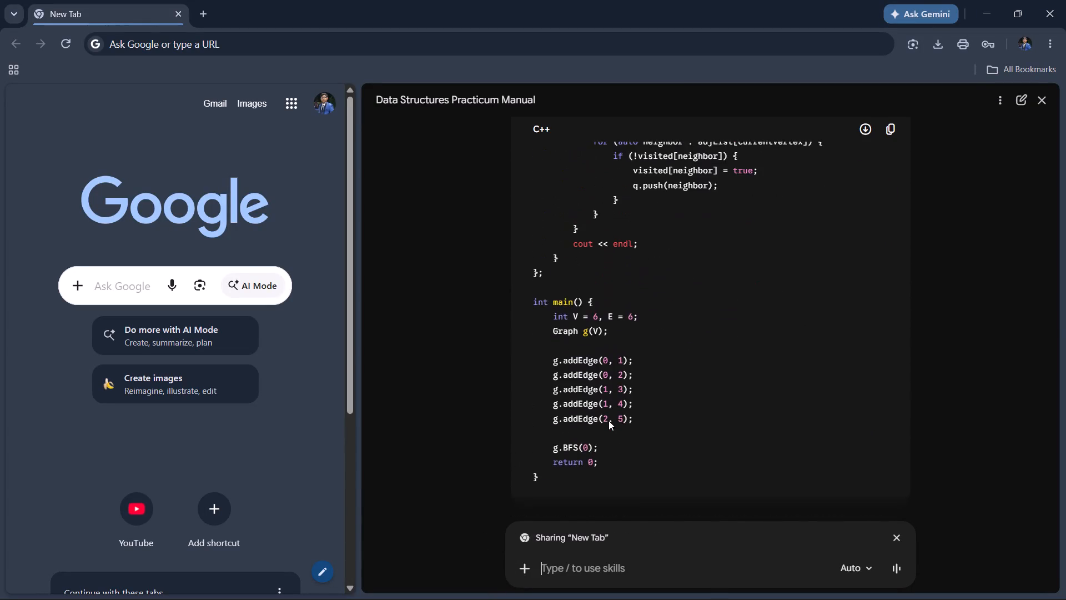
scroll(609, 421, down, 1)
scroll(609, 421, up, 4)
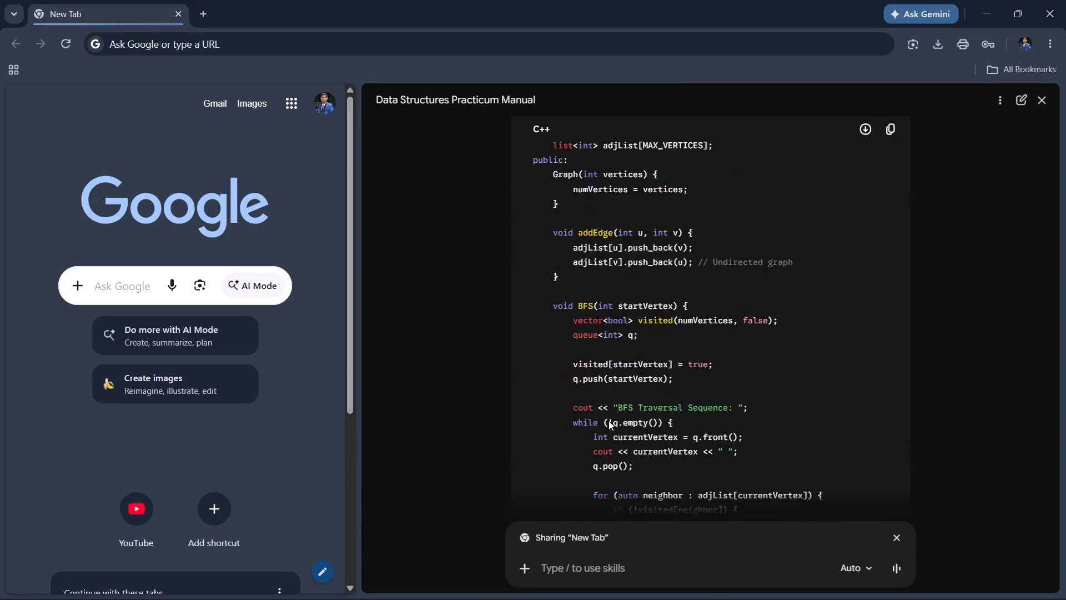
scroll(609, 421, up, 4)
scroll(609, 421, down, 2)
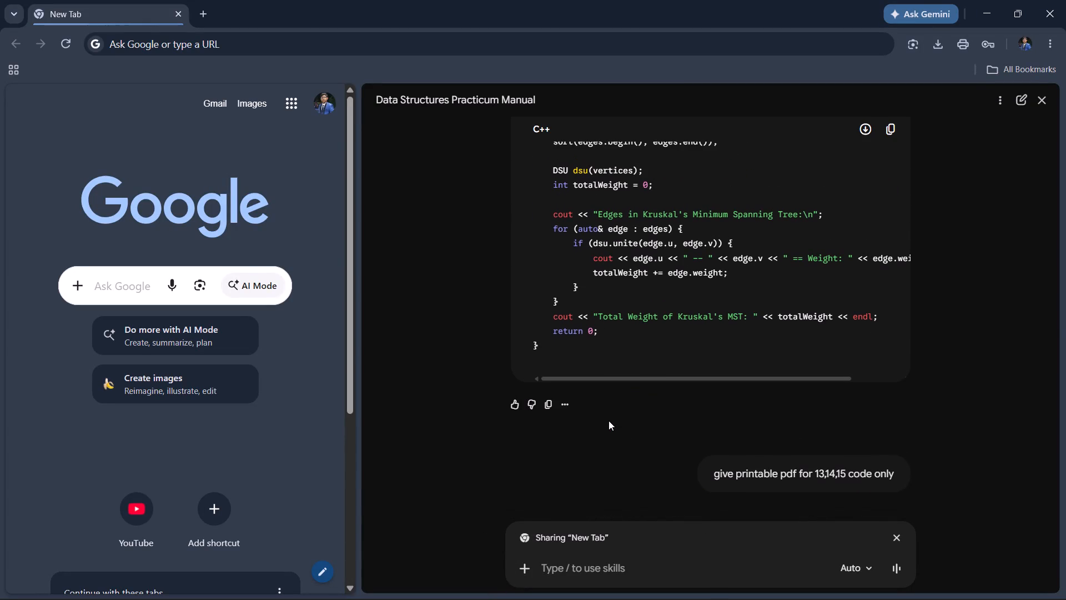
scroll(609, 421, down, 15)
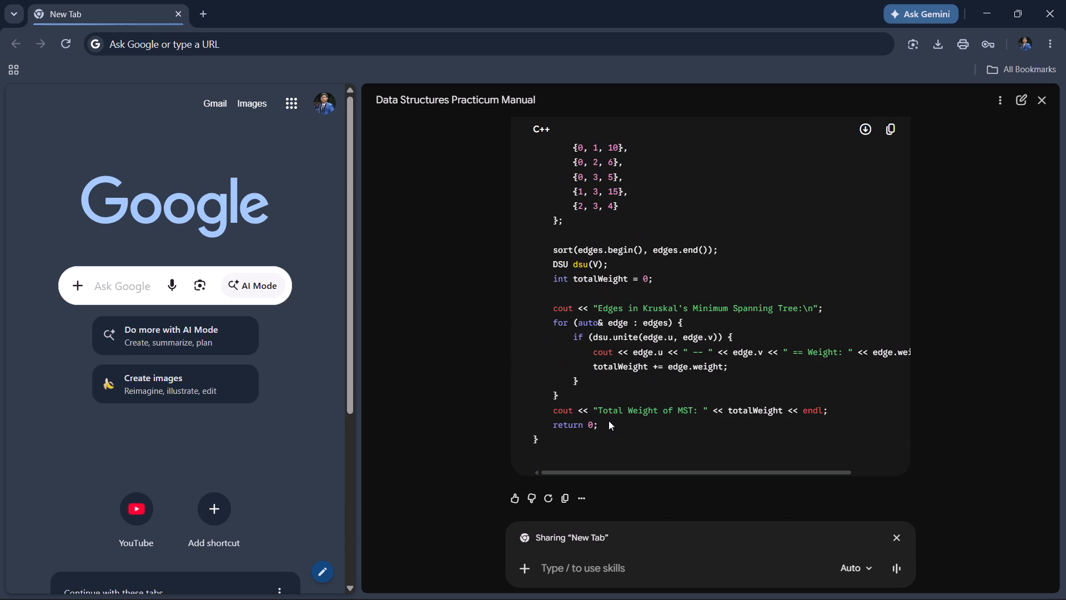
scroll(609, 421, down, 5)
Send Gemini the follow-up message "i asked a pdf file".
text(i asked a pdf file)
key(space)
key(Return)
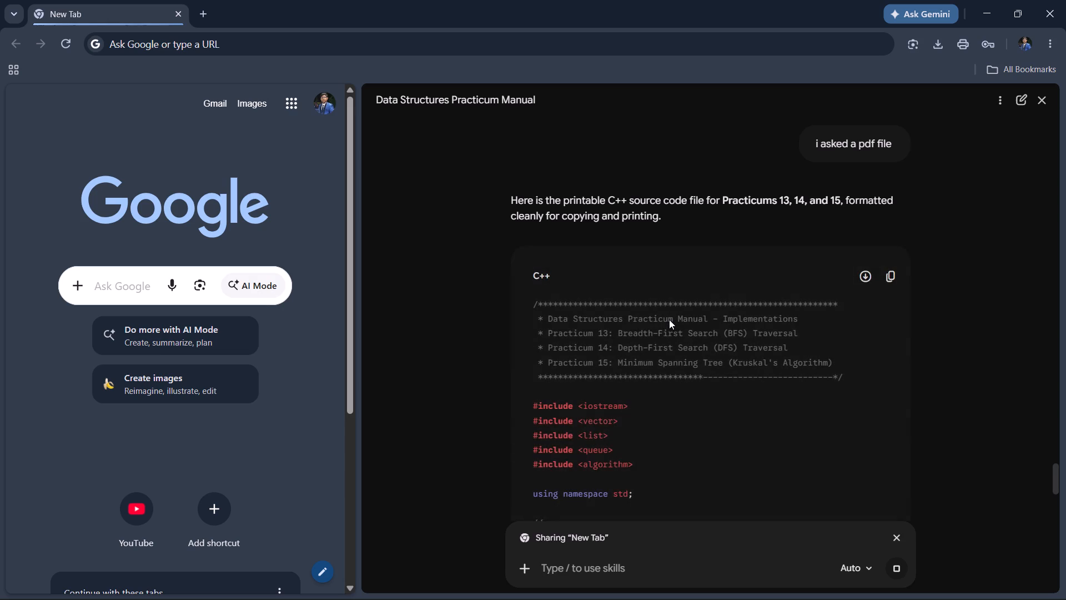
Read through Gemini's new code reply to the PDF request, and close the browser.
scroll(669, 319, down, 3)
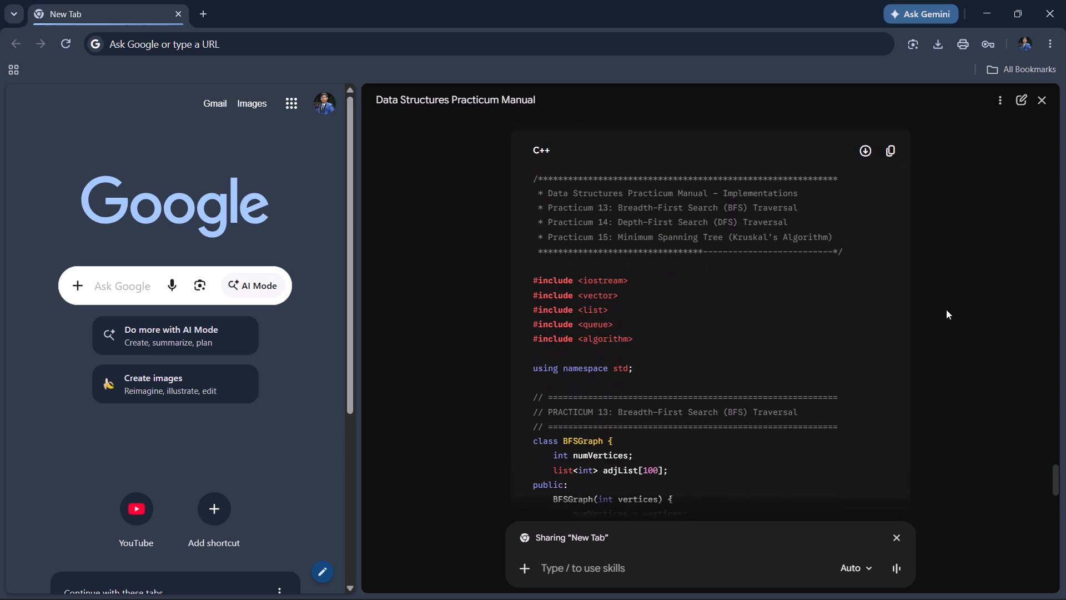
scroll(946, 309, down, 16)
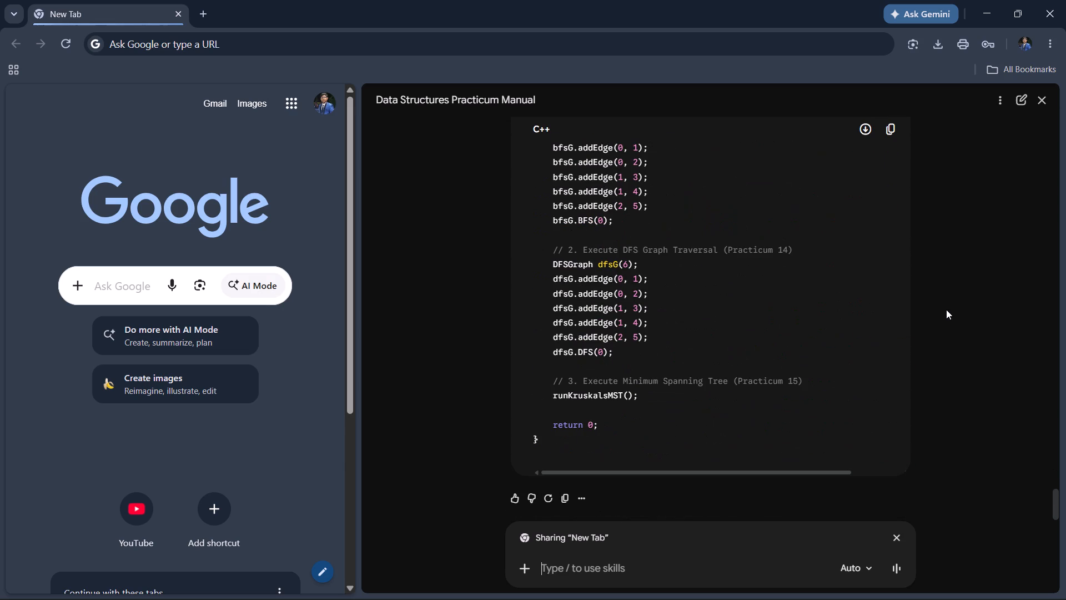
scroll(946, 309, down, 18)
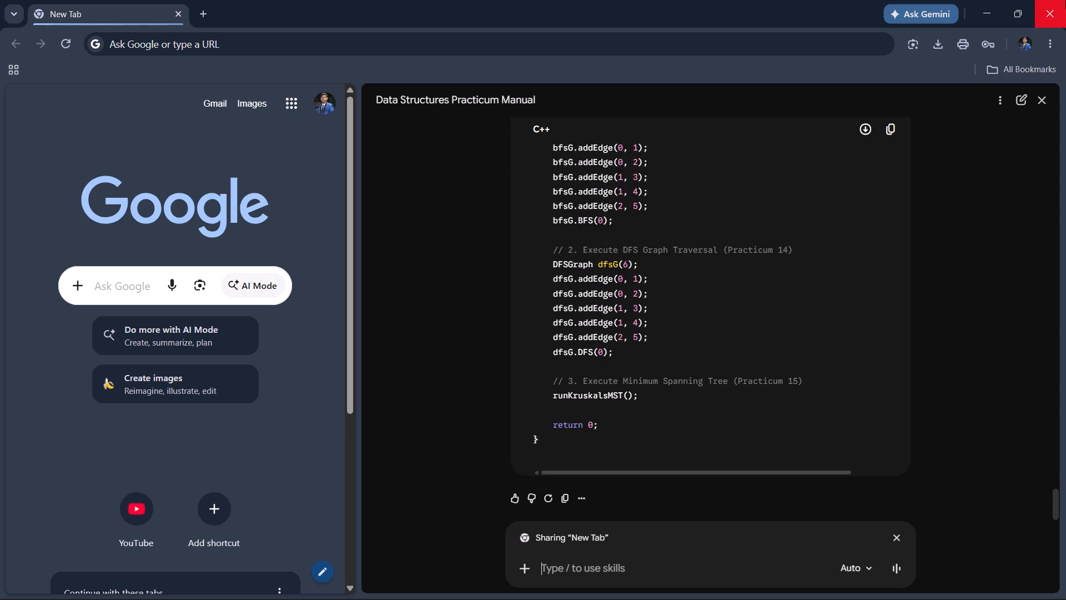
click(1065, 6)
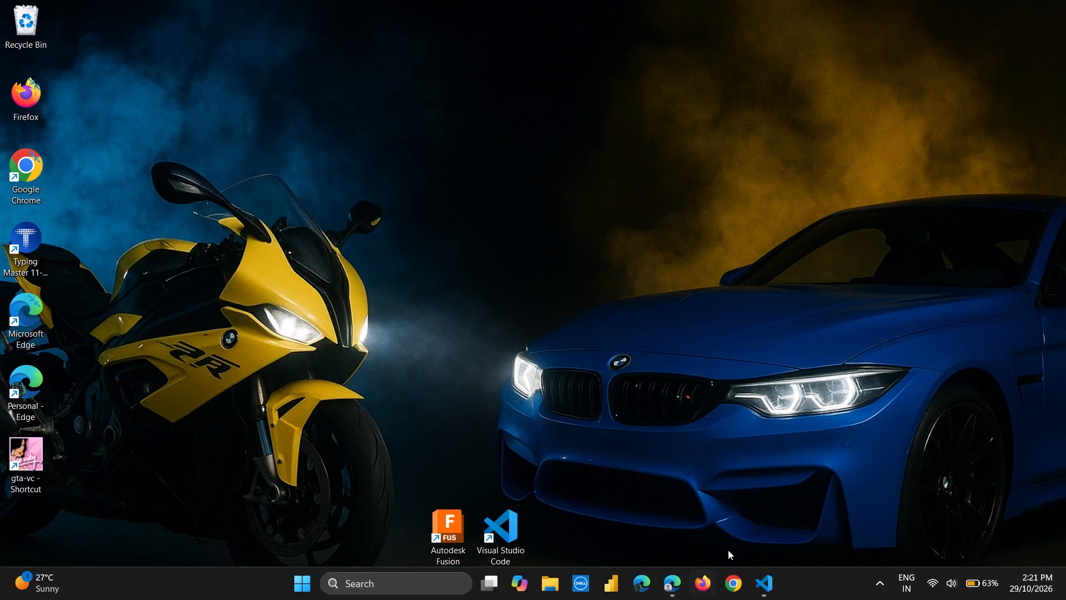
Launch Word and create a blank document.
click(439, 579)
text(word)
key(Return)
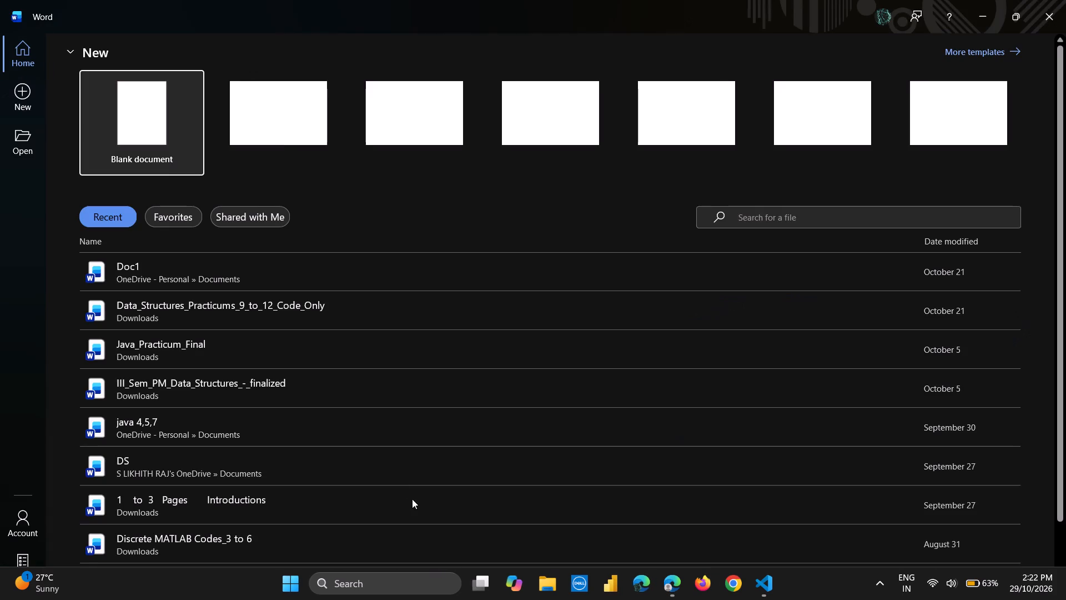
click(142, 112)
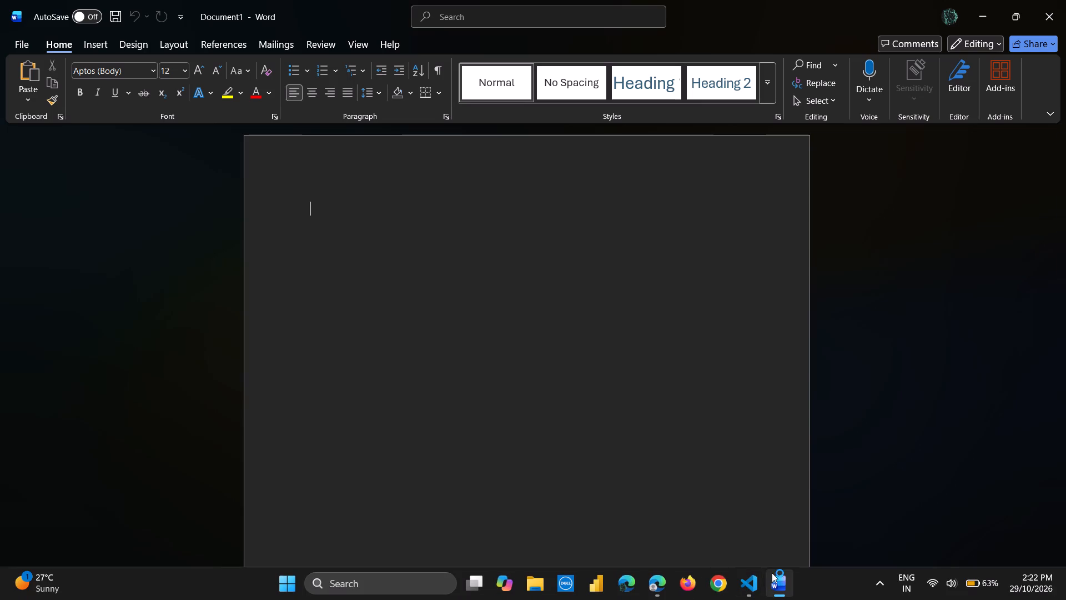
Switch to Visual Studio Code and open bfs_adjlist.cpp from the c++ folder.
click(746, 594)
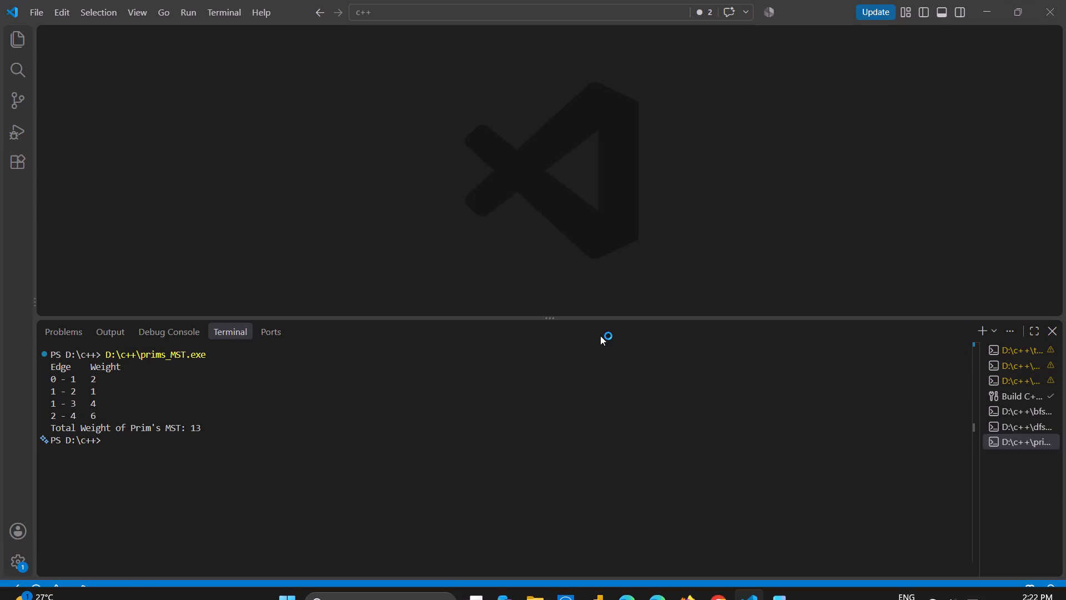
click(17, 39)
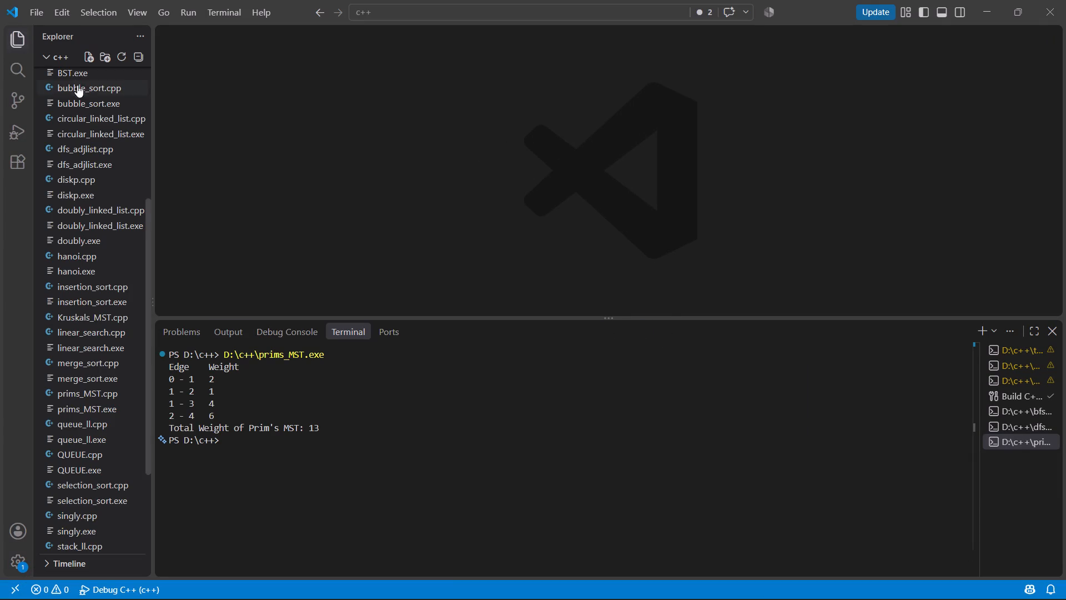
scroll(105, 356, down, 8)
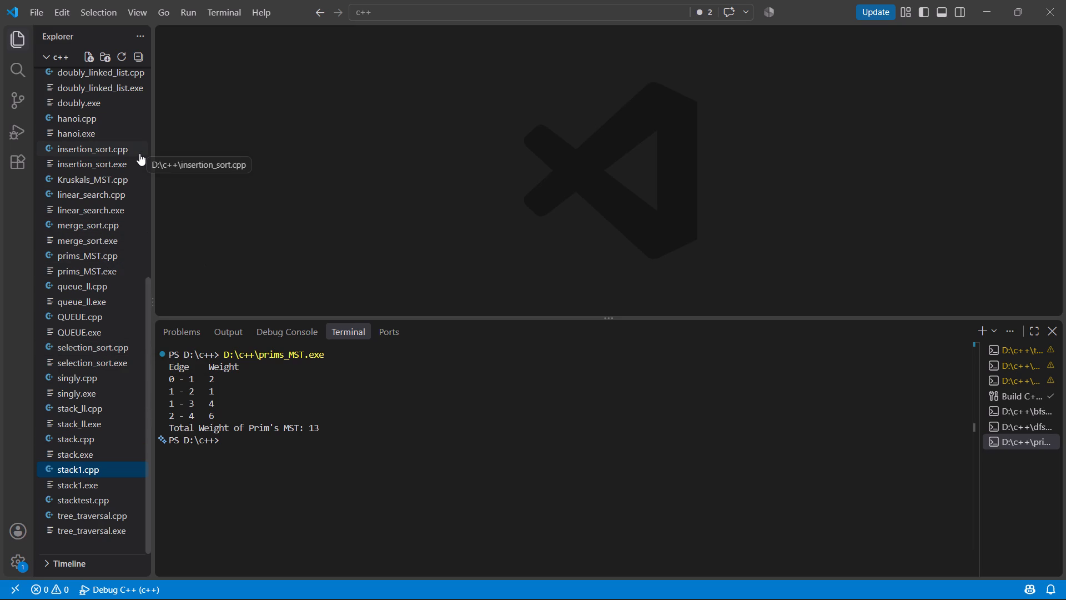
scroll(118, 281, up, 2)
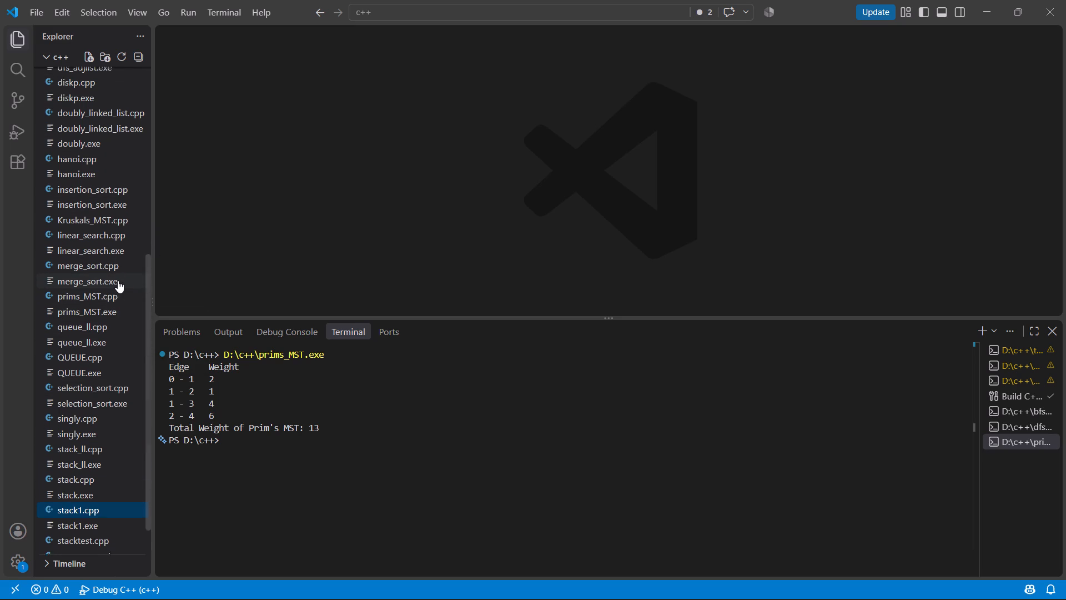
scroll(118, 281, up, 4)
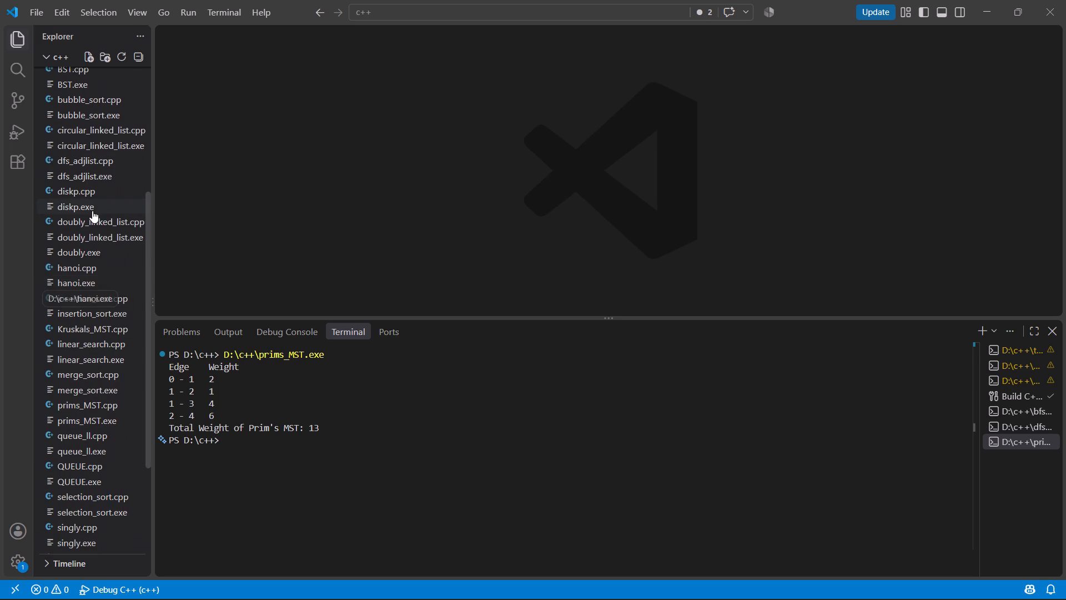
scroll(96, 164, up, 1)
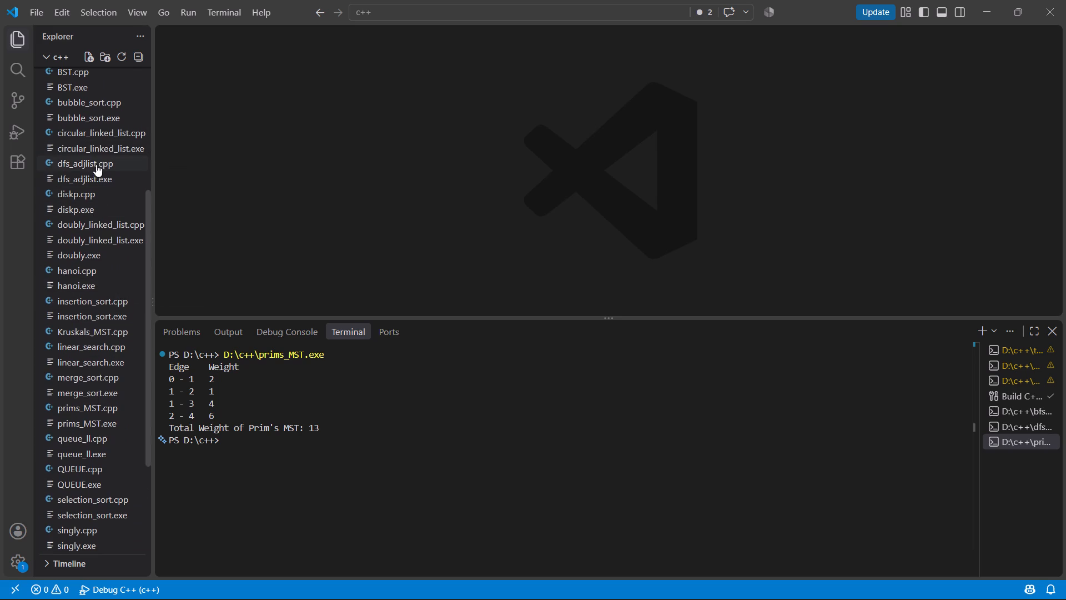
scroll(96, 164, up, 3)
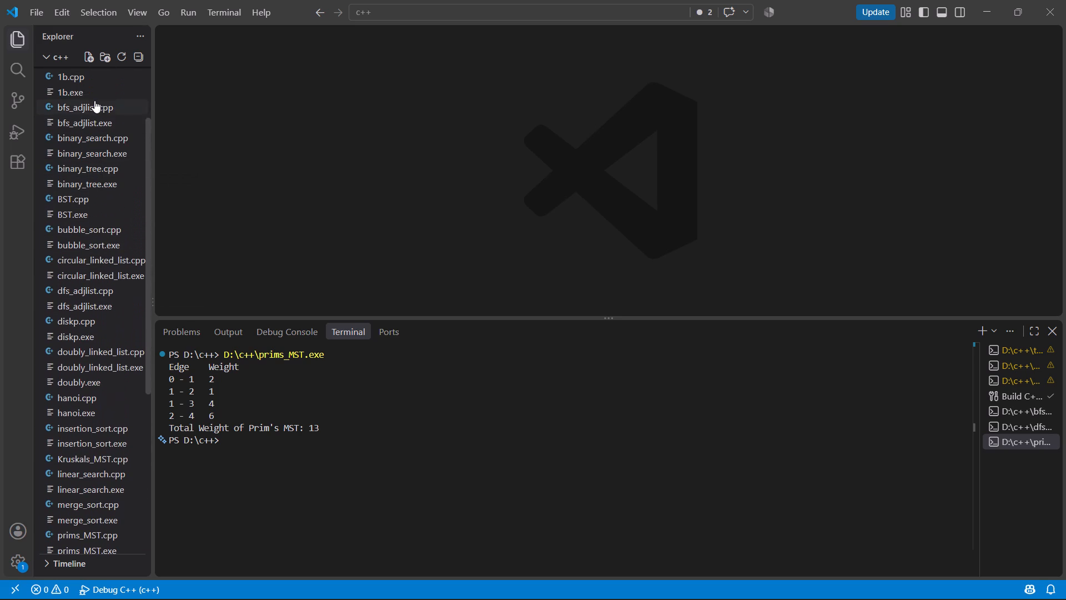
click(92, 99)
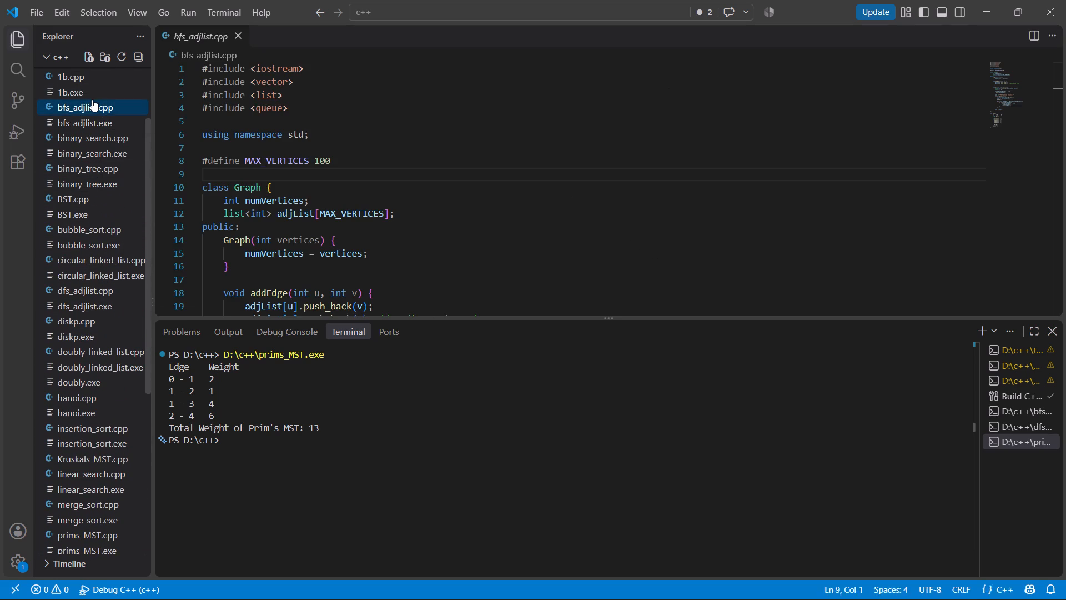
Copy the entire code of bfs_adjlist.cpp and paste it into the blank Word document.
click(295, 193)
key(ctrl+a)
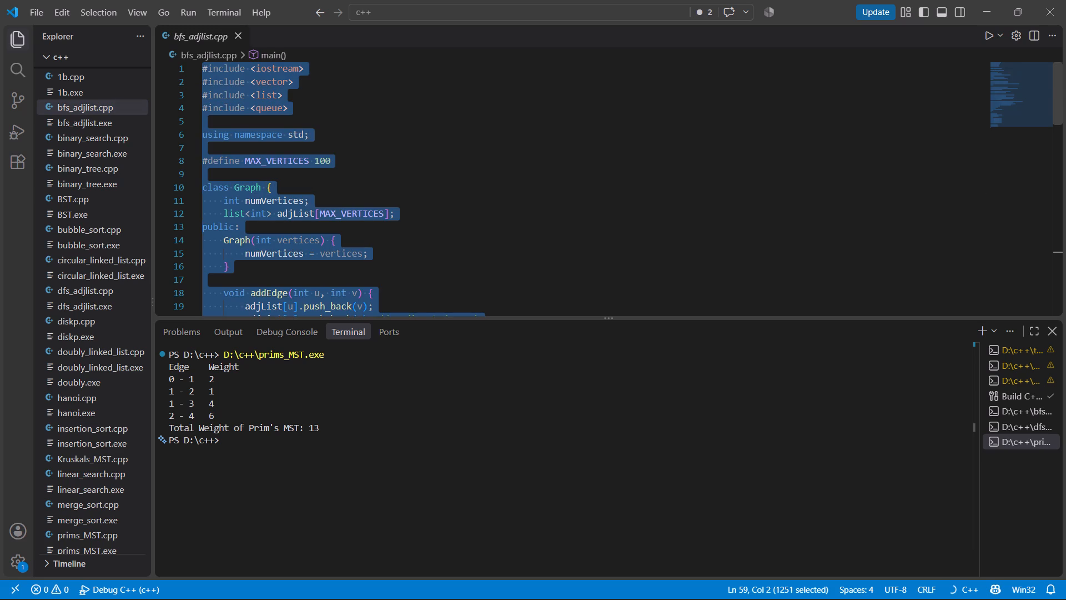
key(ctrl+c)
key(alt+Tab)
key(ctrl+v)
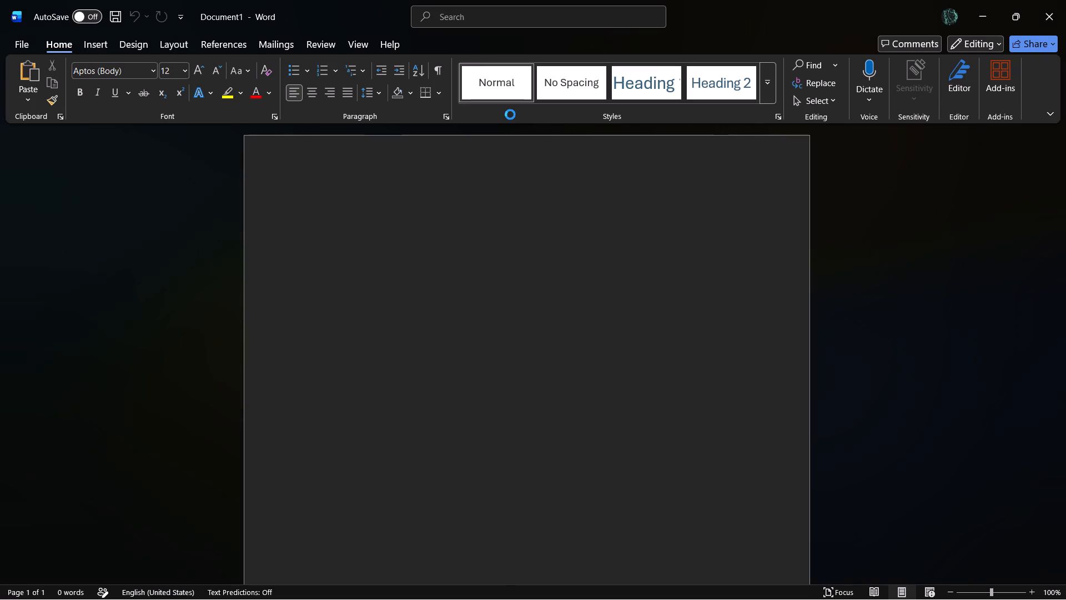
Reduce the font size of all the pasted code to 10.
scroll(416, 193, up, 17)
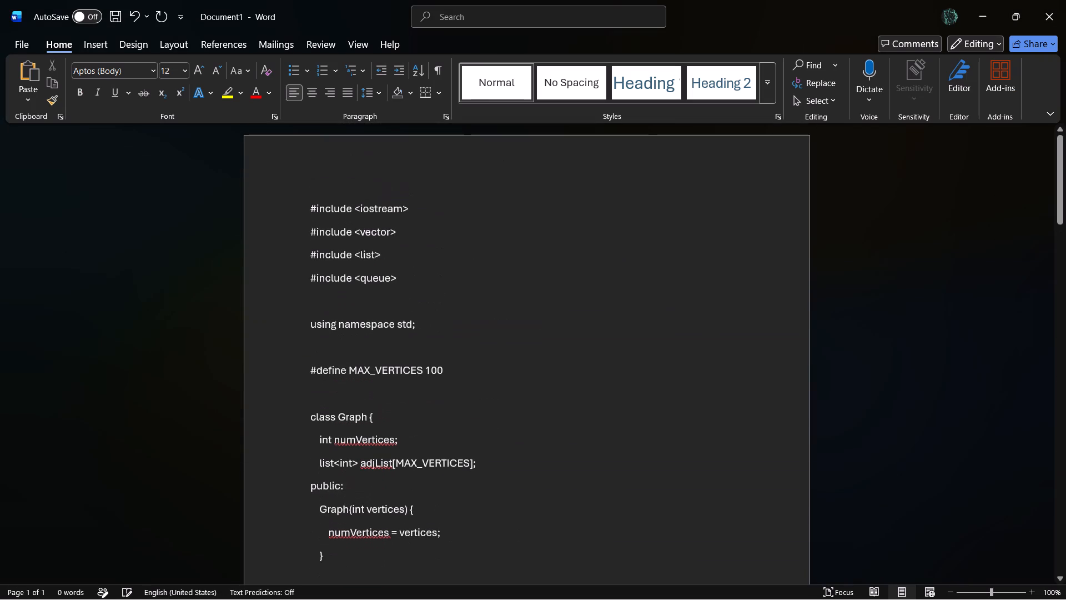
key(ctrl+a)
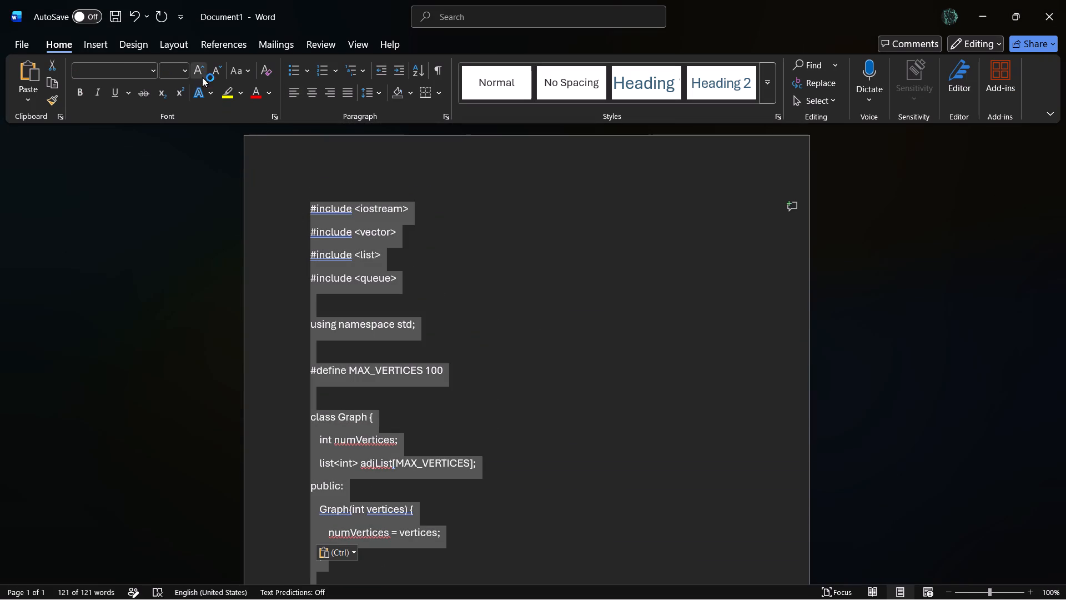
click(213, 72)
click(213, 72)
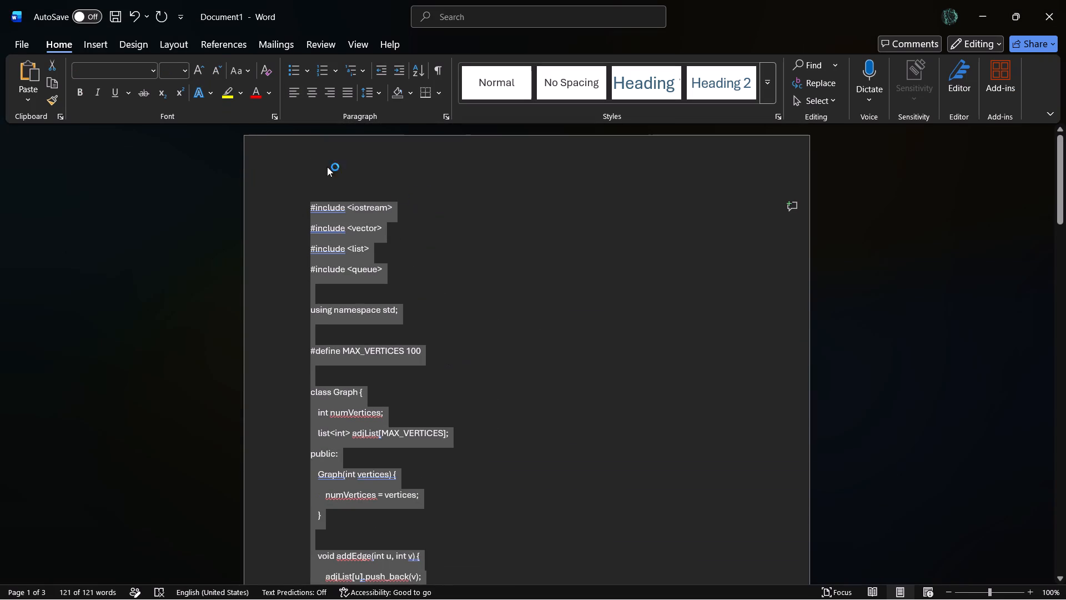
Delete the blank lines before "using namespace std;", "#define MAX_VERTICES 100" and "class Graph {".
click(321, 286)
key(BackSpace)
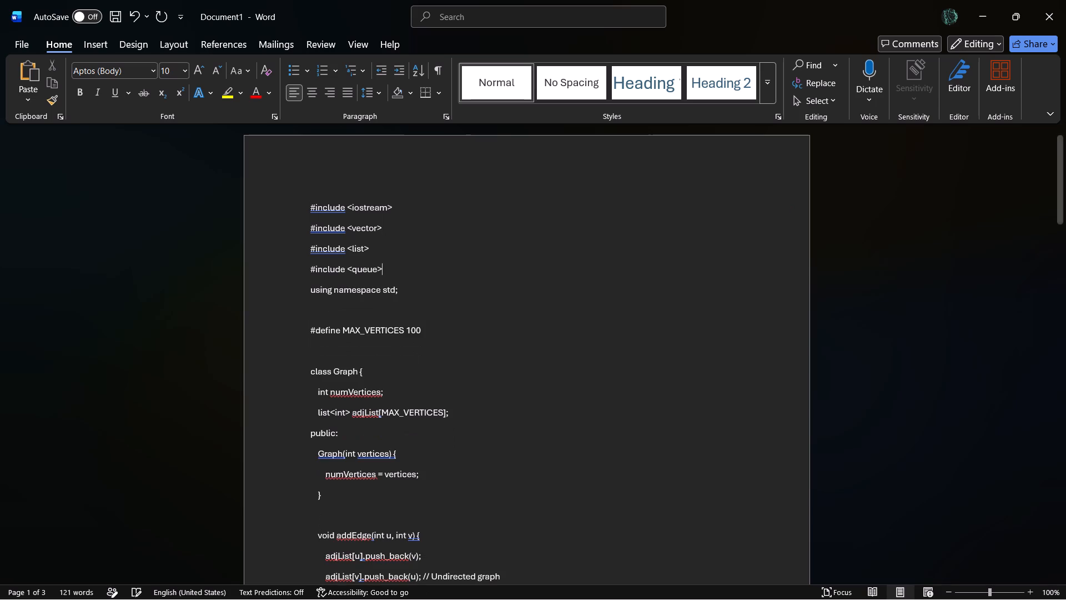
key(Down)
key(Down)
key(BackSpace)
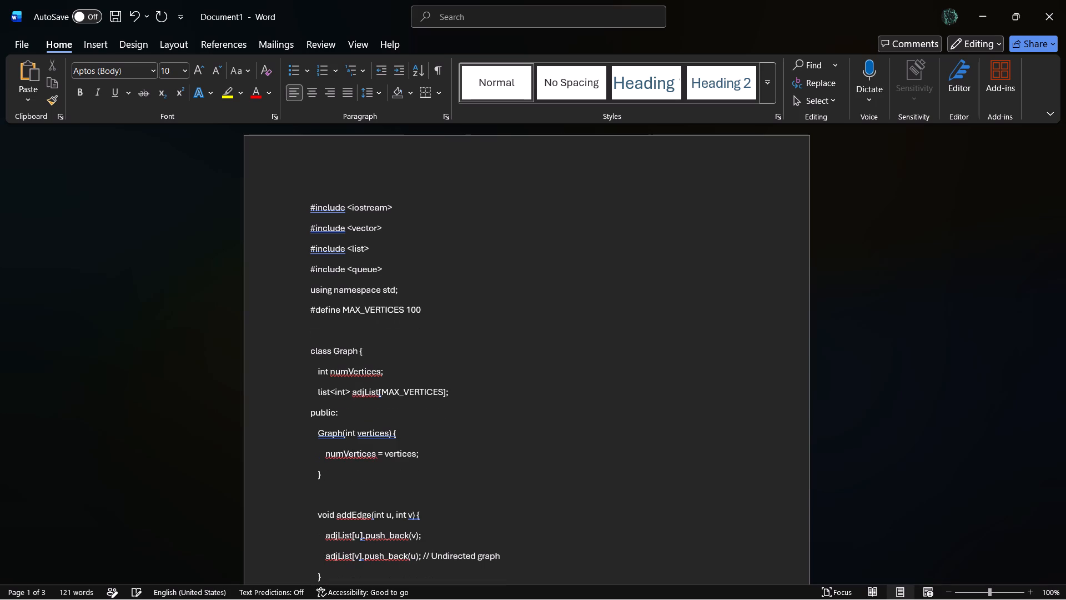
key(Down)
key(Down)
key(BackSpace)
Delete the blank lines before the addEdge and BFS functions in the Graph class.
key(Down)
key(Down)
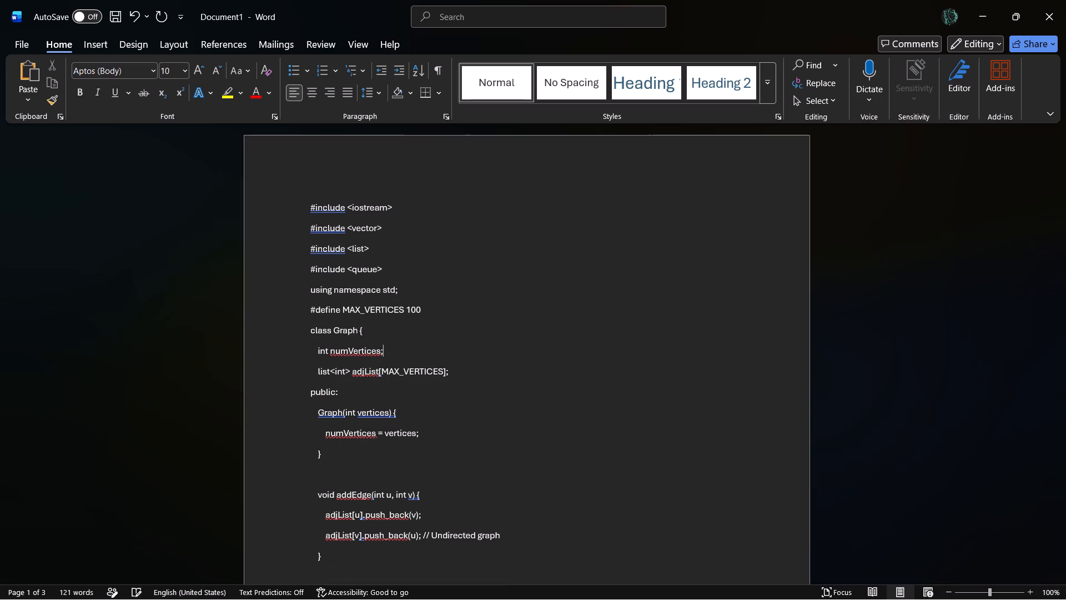
key(Down)
key(Down)
key(Down)
key(Down)
key(Down)
key(Down)
key(BackSpace)
key(Down)
key(Down)
key(Down)
key(Down)
key(Down)
key(BackSpace)
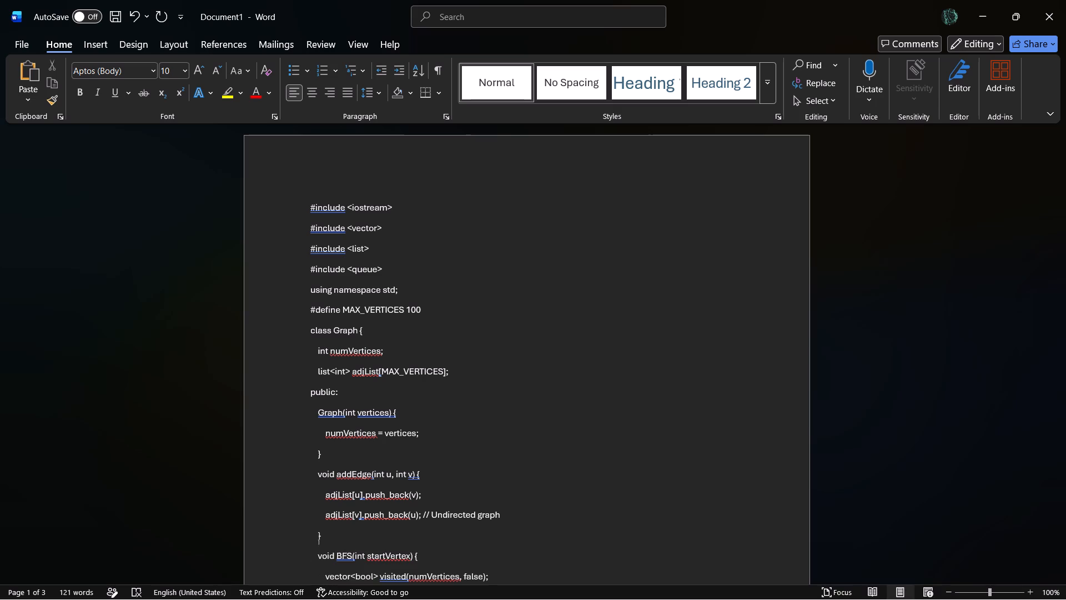
Delete the blank lines before "visited[startVertex] = true;" and before the "BFS Traversal Sequence" output line in the BFS function.
key(Down)
key(Down)
key(Down)
key(Down)
key(BackSpace)
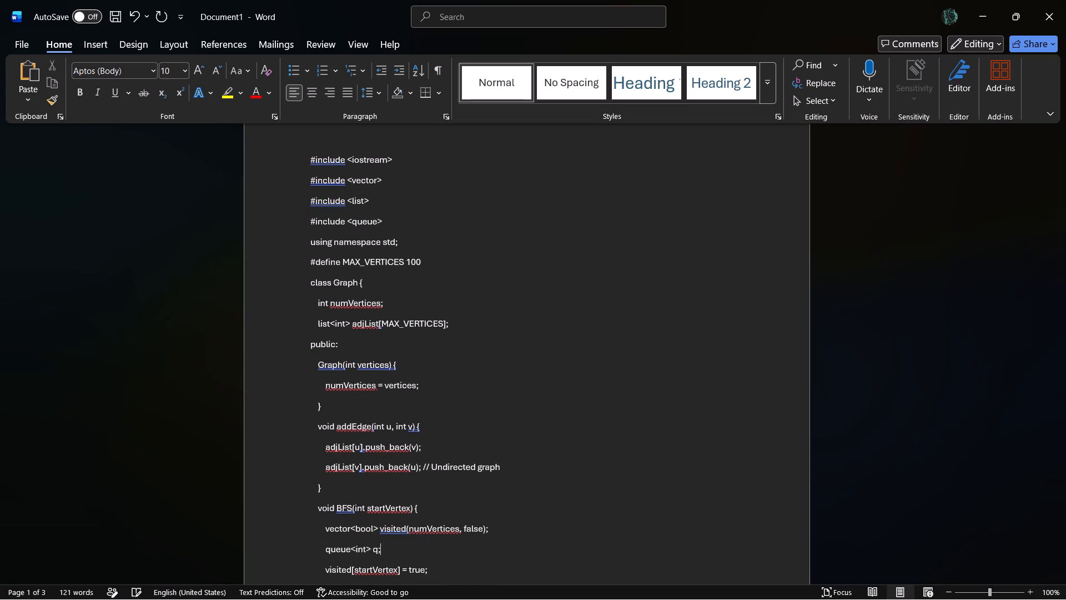
key(Down)
key(Down)
key(Down)
key(Down)
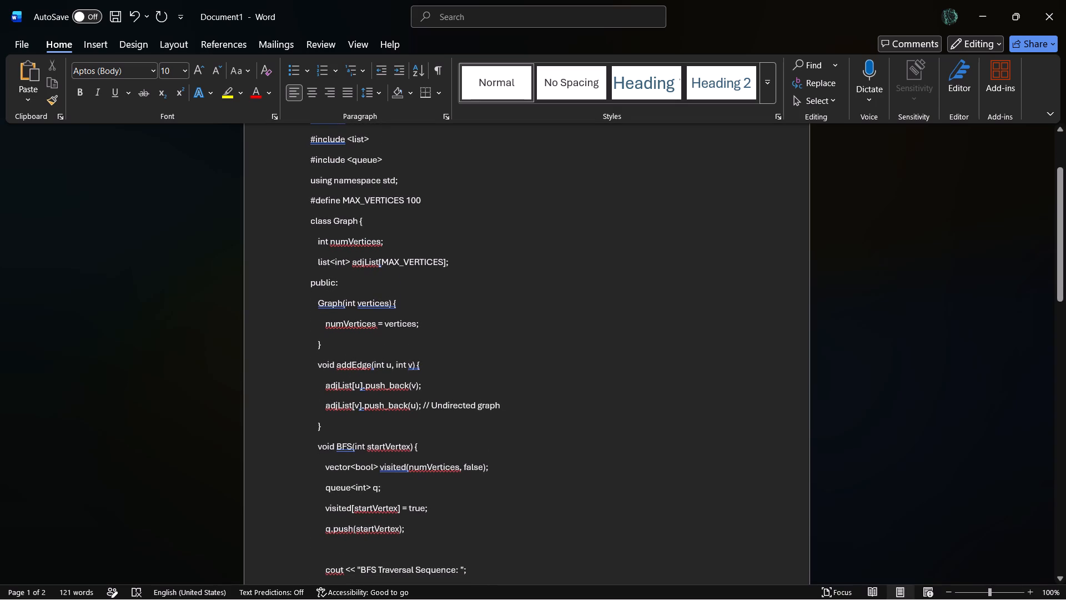
key(Up)
key(BackSpace)
Delete the blank line between "q.pop();" and the for loop in the BFS function.
key(Down)
key(Down)
key(Down)
key(Down)
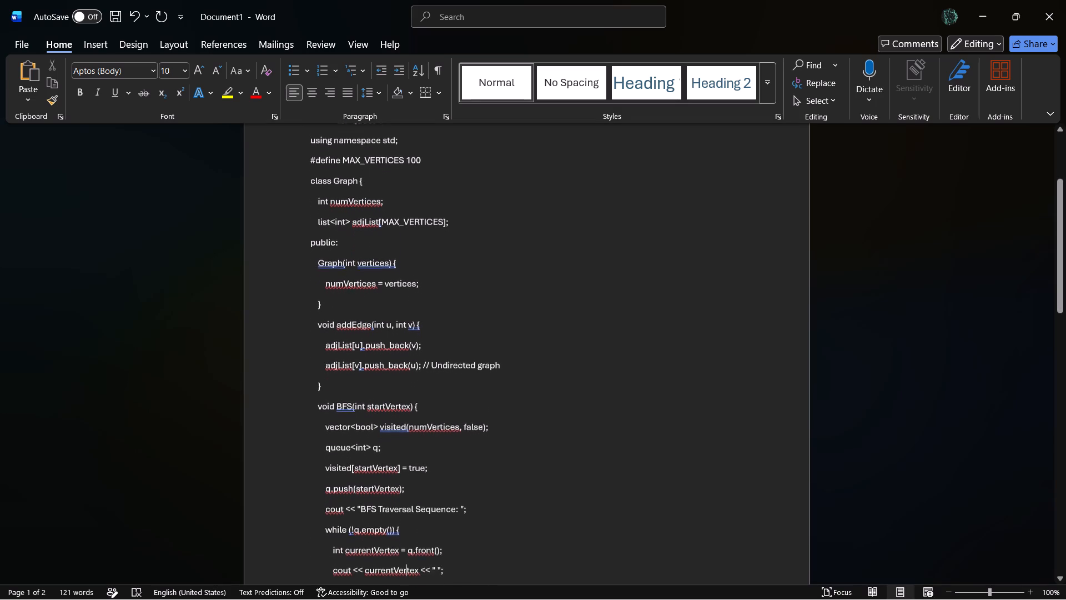
key(Down)
key(Down)
key(BackSpace)
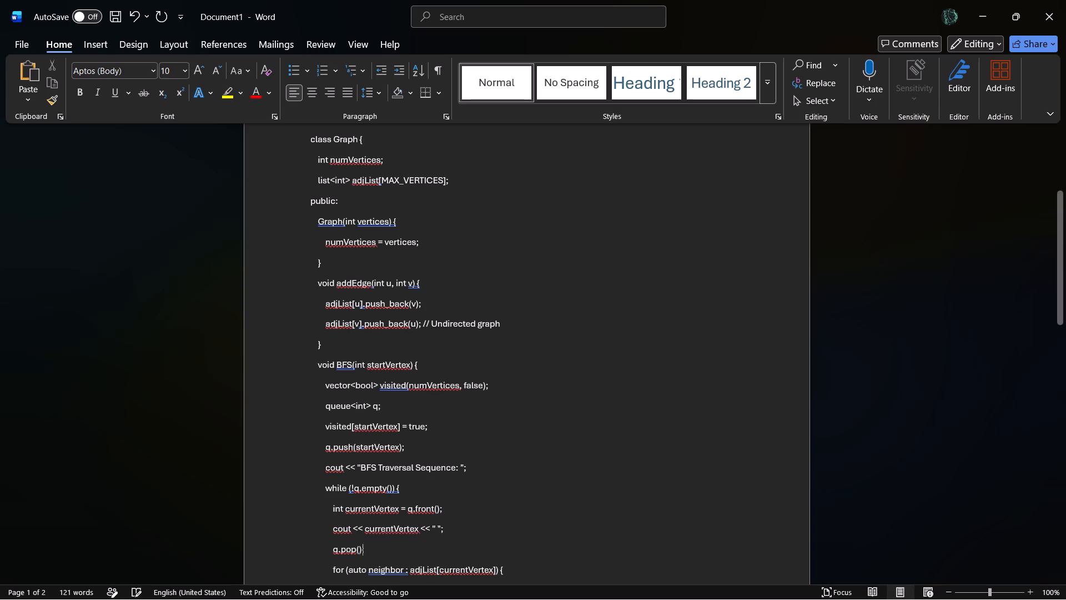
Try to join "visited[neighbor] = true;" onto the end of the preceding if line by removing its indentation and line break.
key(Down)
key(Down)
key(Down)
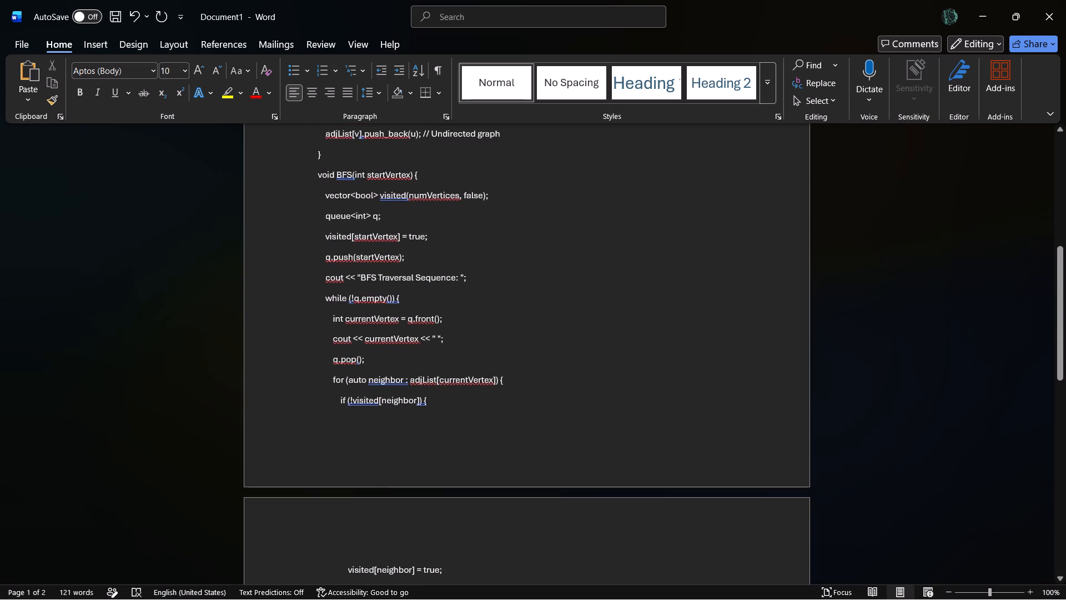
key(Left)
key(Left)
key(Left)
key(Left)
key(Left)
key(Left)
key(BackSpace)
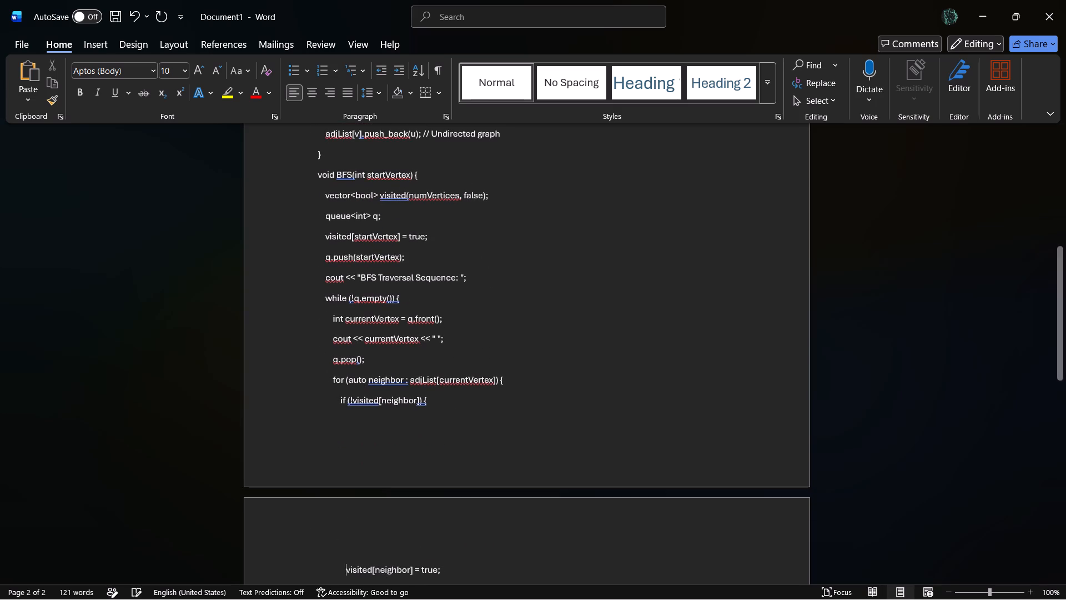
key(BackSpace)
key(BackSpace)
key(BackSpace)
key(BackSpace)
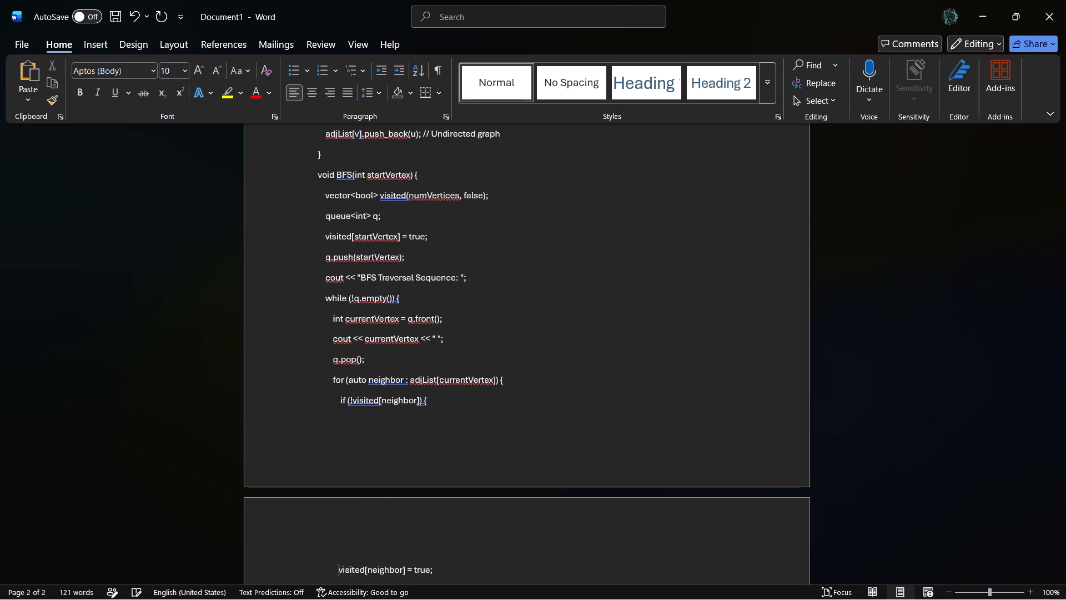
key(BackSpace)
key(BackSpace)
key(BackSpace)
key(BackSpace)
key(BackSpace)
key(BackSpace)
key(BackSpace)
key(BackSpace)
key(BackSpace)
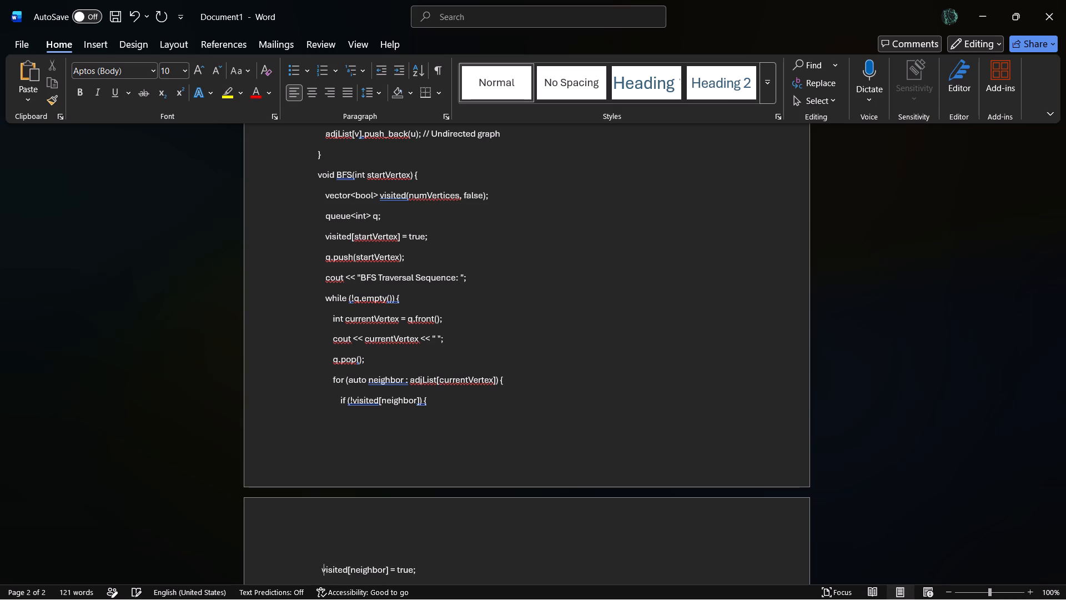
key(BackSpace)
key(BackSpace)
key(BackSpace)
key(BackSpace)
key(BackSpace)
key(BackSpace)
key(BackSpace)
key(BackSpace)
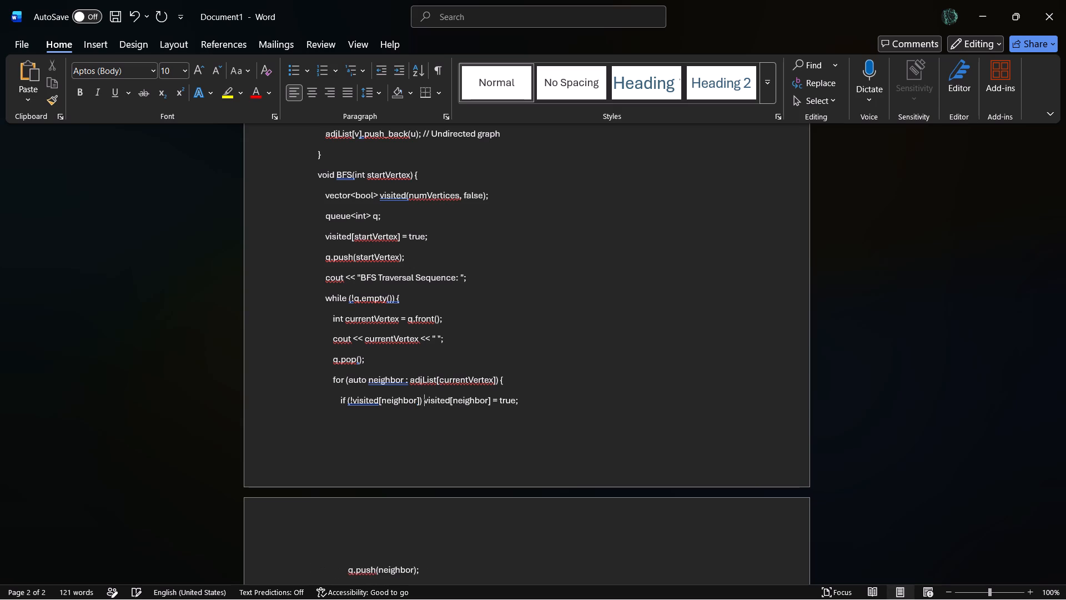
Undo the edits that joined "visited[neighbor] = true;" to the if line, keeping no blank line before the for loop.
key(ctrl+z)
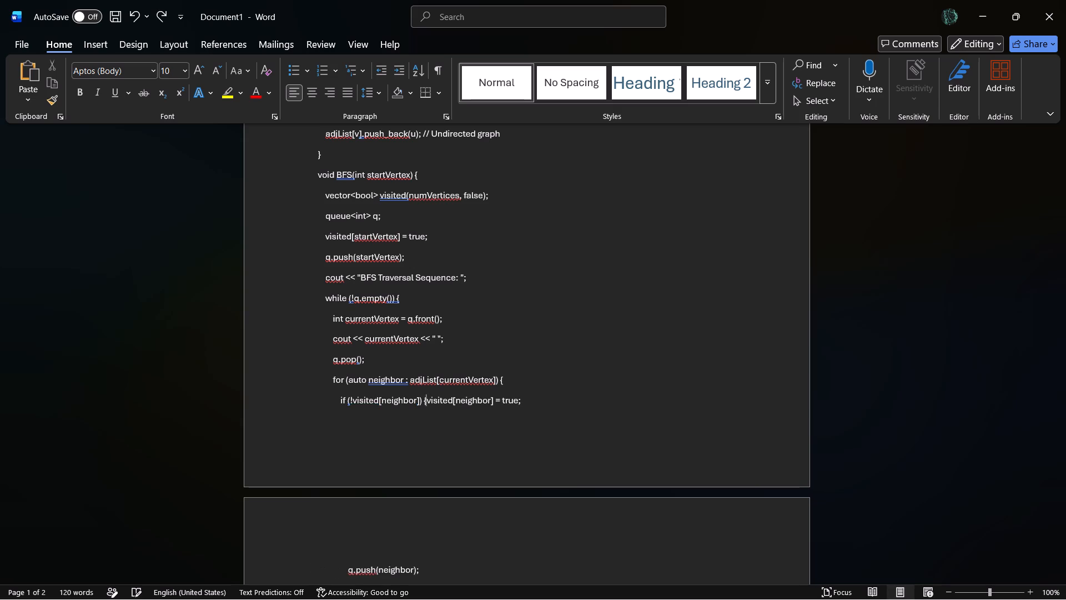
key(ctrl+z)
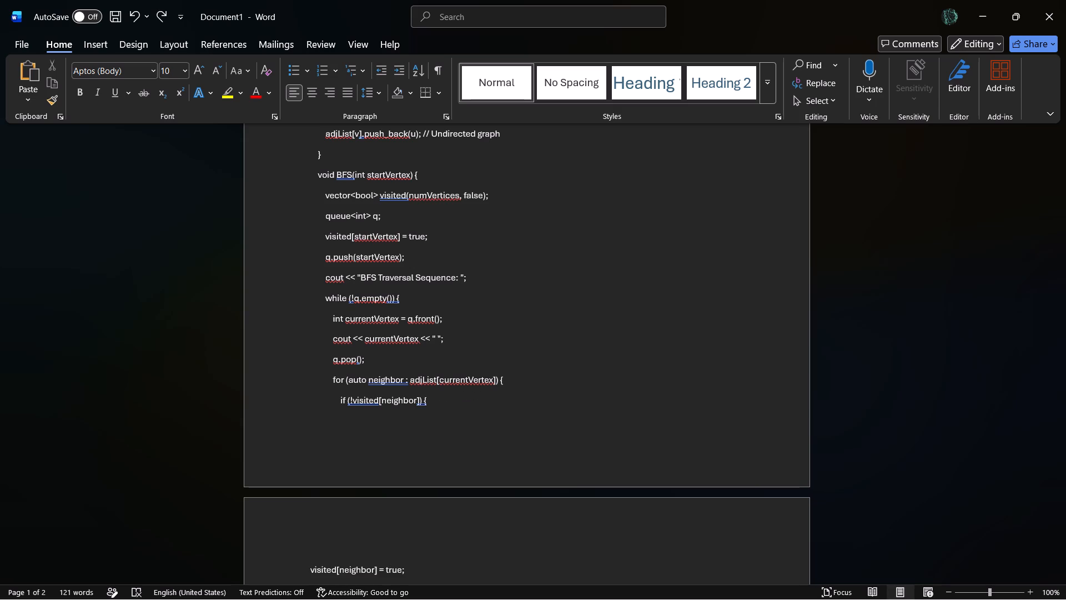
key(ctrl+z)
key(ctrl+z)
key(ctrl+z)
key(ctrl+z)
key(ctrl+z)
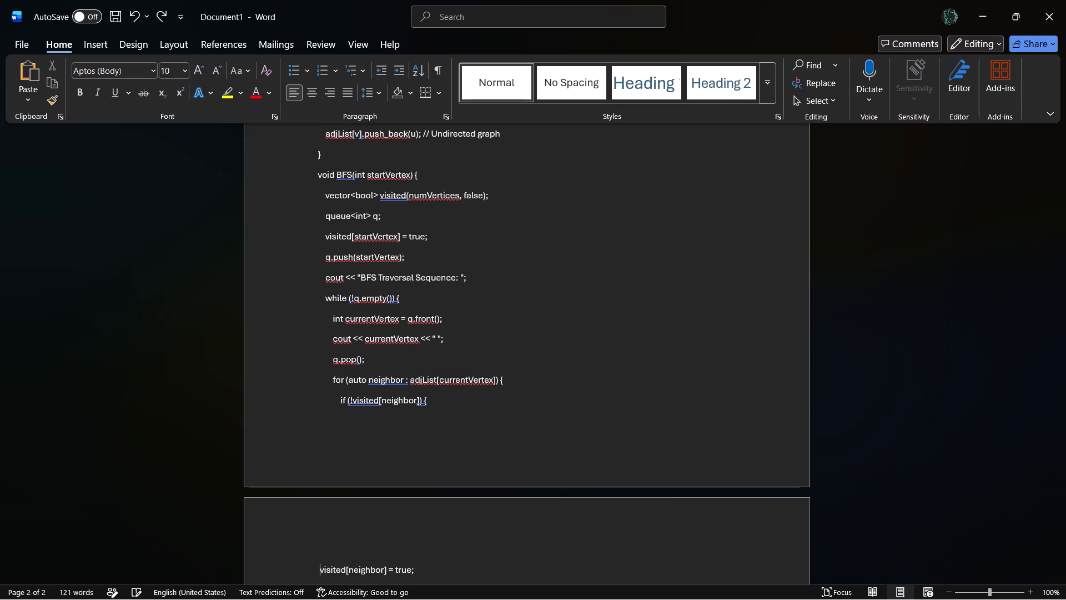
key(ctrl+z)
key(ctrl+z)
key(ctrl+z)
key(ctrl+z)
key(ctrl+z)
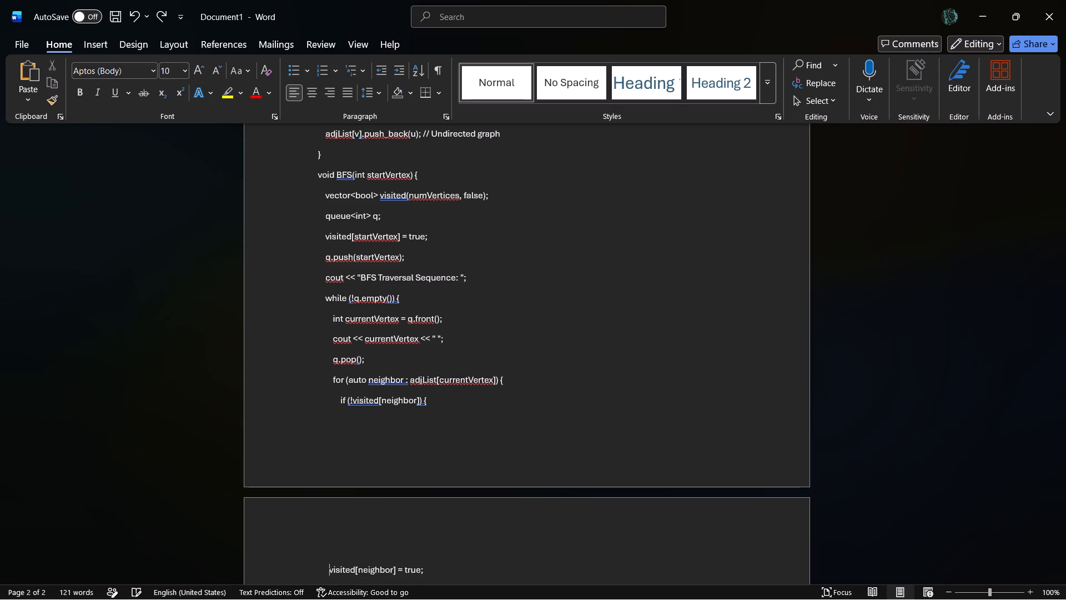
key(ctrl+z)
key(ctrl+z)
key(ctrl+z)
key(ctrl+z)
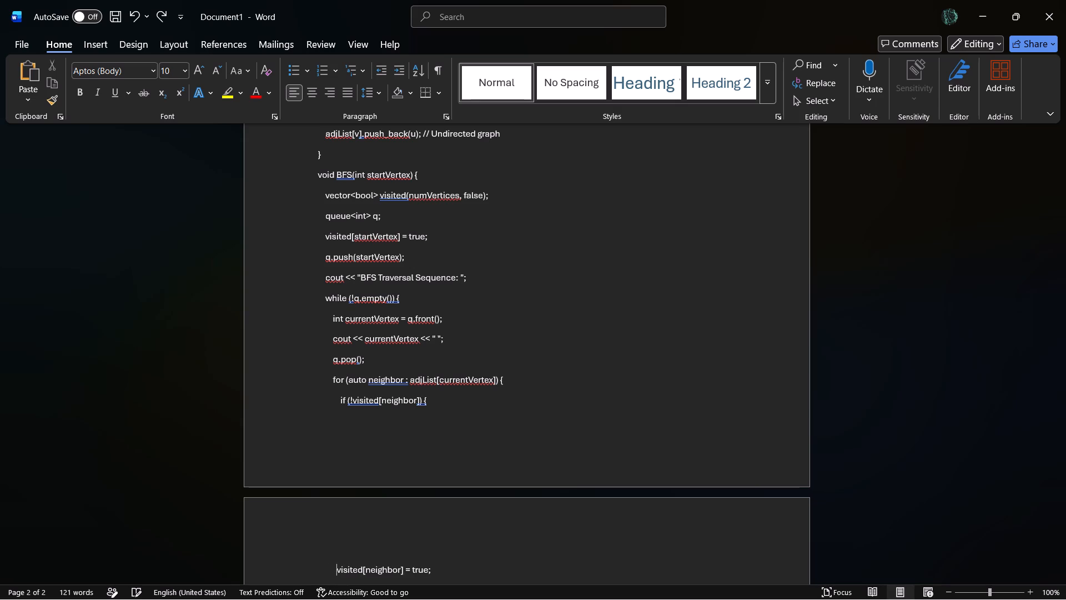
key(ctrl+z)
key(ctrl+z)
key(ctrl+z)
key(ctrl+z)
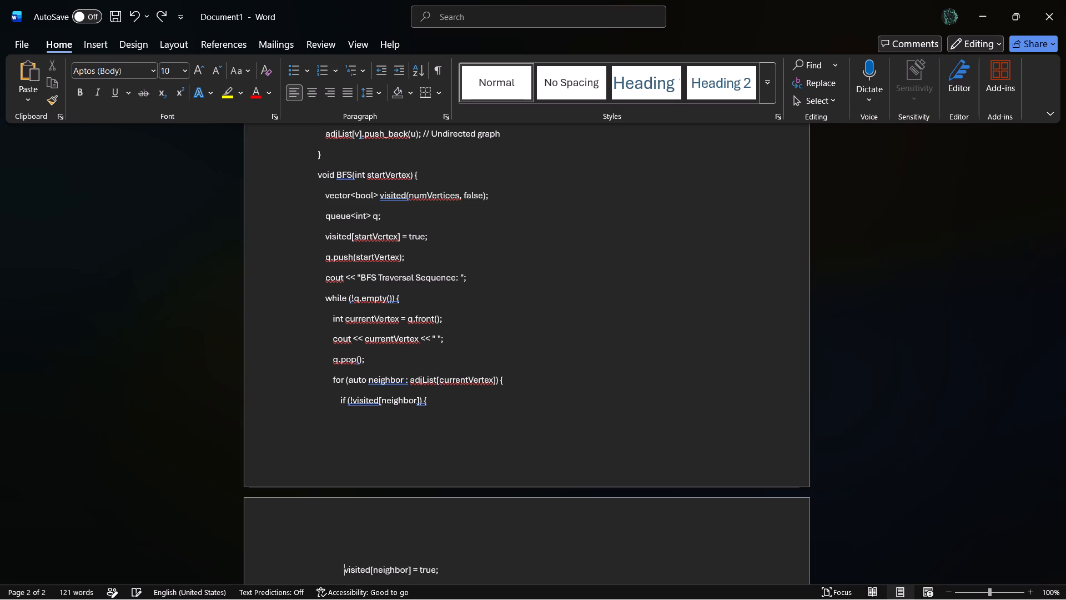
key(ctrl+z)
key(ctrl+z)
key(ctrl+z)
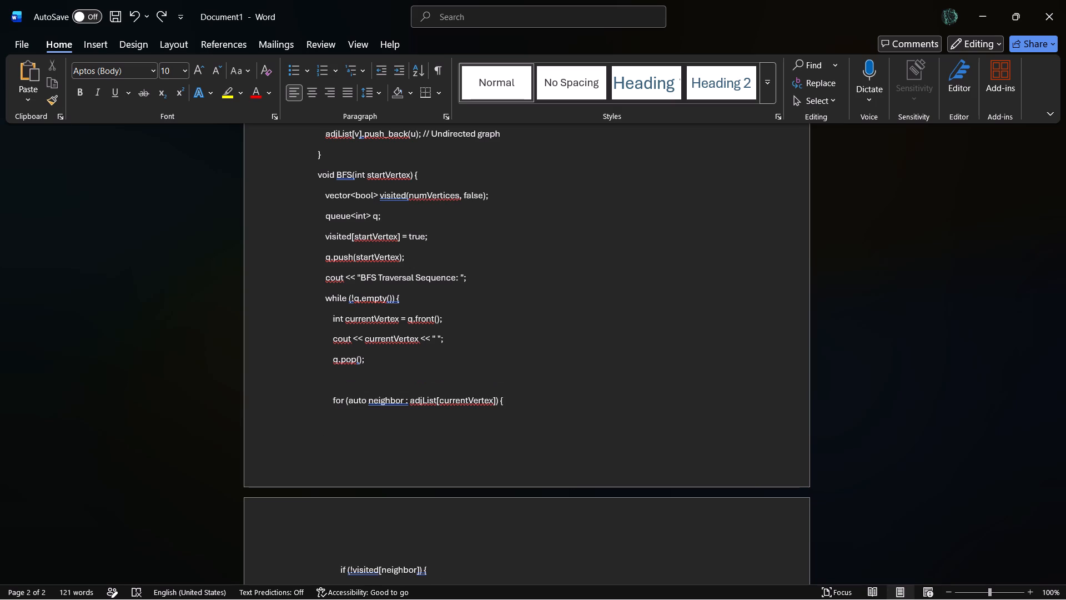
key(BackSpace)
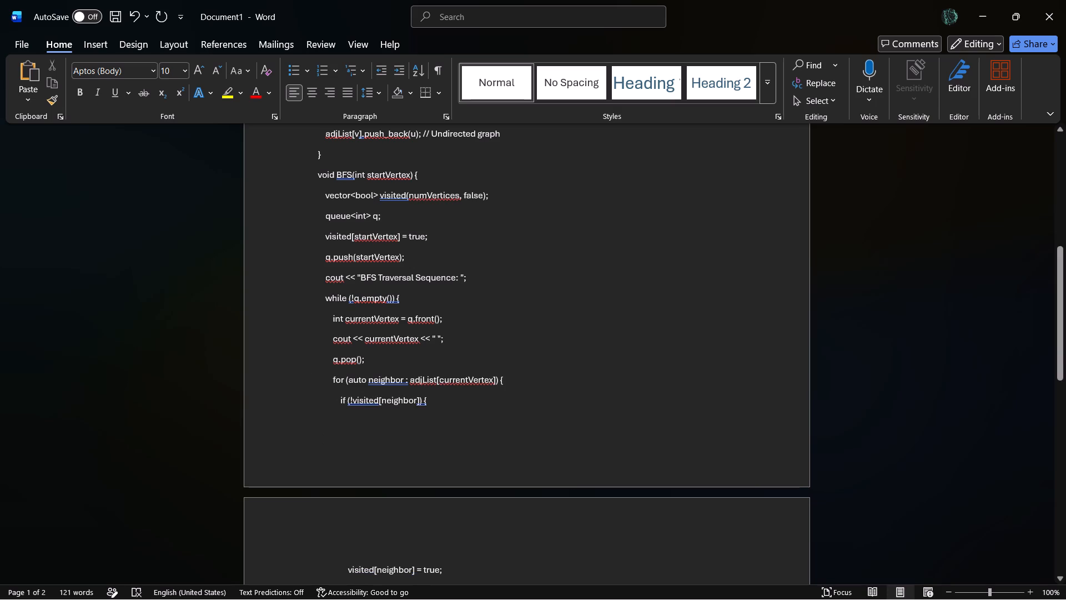
Delete the blank line between the end of the Graph class and "int main() {".
scroll(415, 418, down, 3)
scroll(420, 342, up, 2)
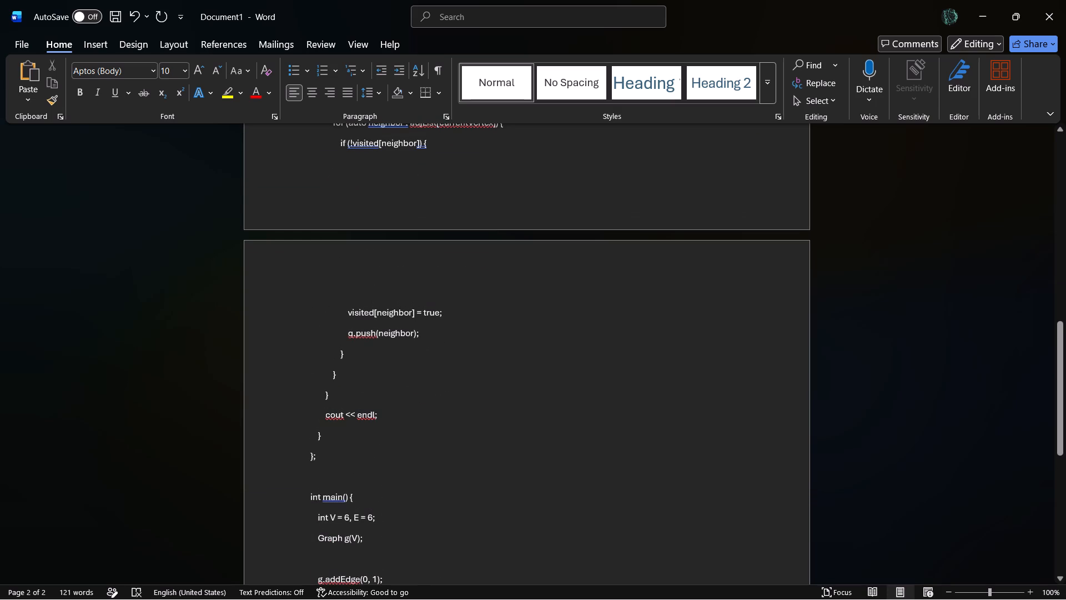
click(445, 336)
key(Down)
key(Down)
key(Down)
key(Down)
key(Down)
key(Down)
key(Down)
key(BackSpace)
Delete the blank line between "Graph g(V);" and "g.addEdge(0, 1);" in main, keeping the semicolon after "Graph g(V)".
key(Down)
key(Down)
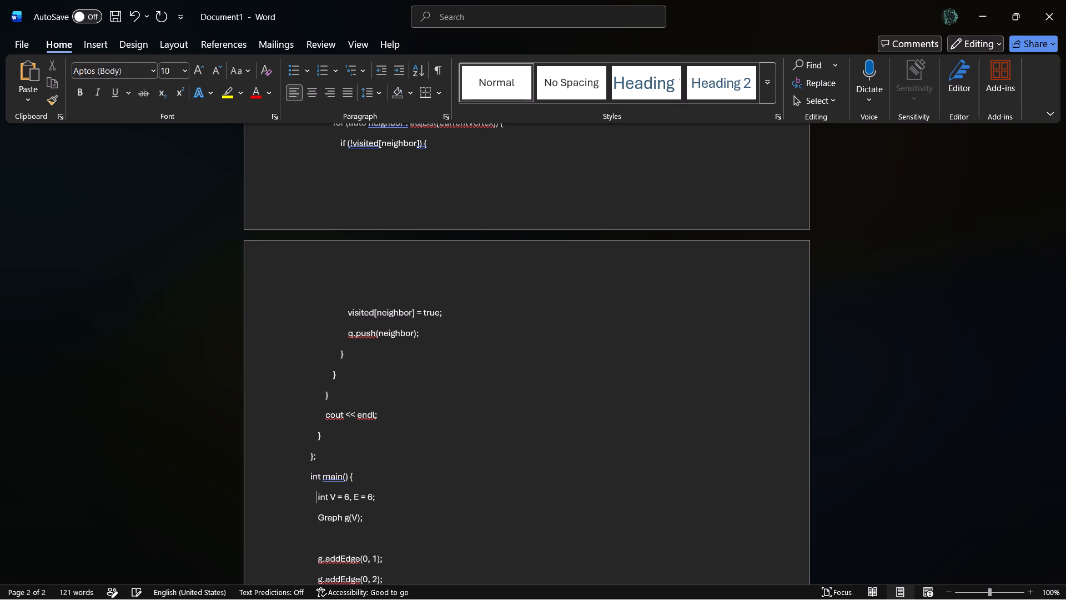
key(Down)
key(Down)
key(BackSpace)
key(BackSpace)
key(BackSpace)
key(BackSpace)
key(BackSpace)
key(semicolon)
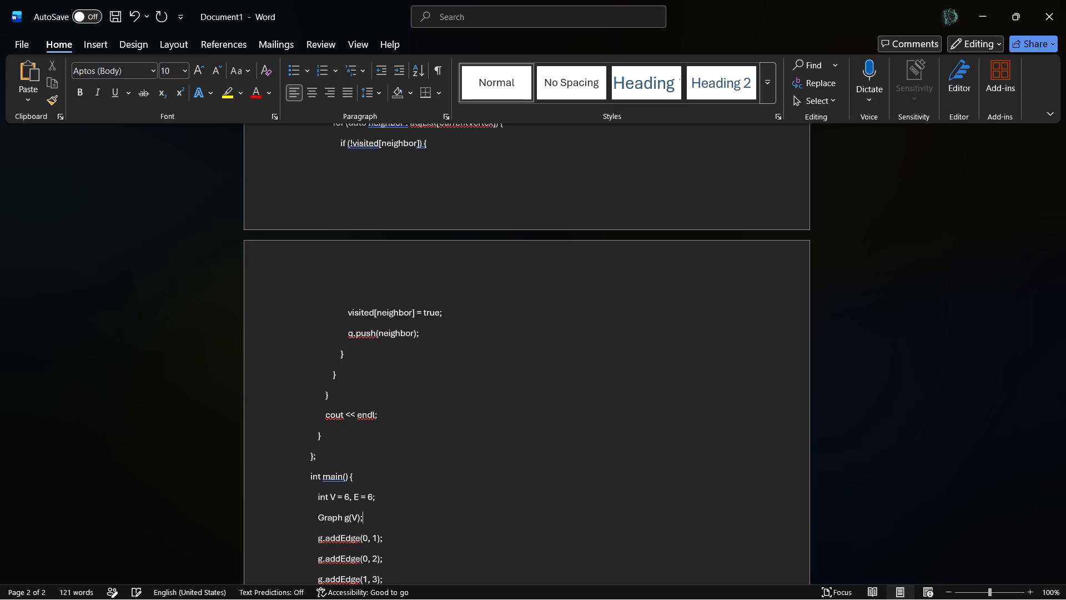
Delete the blank line between "g.addEdge(2, 5);" and "g.BFS(0);" in the main function.
key(Down)
key(Down)
key(Down)
key(Down)
key(Down)
key(Down)
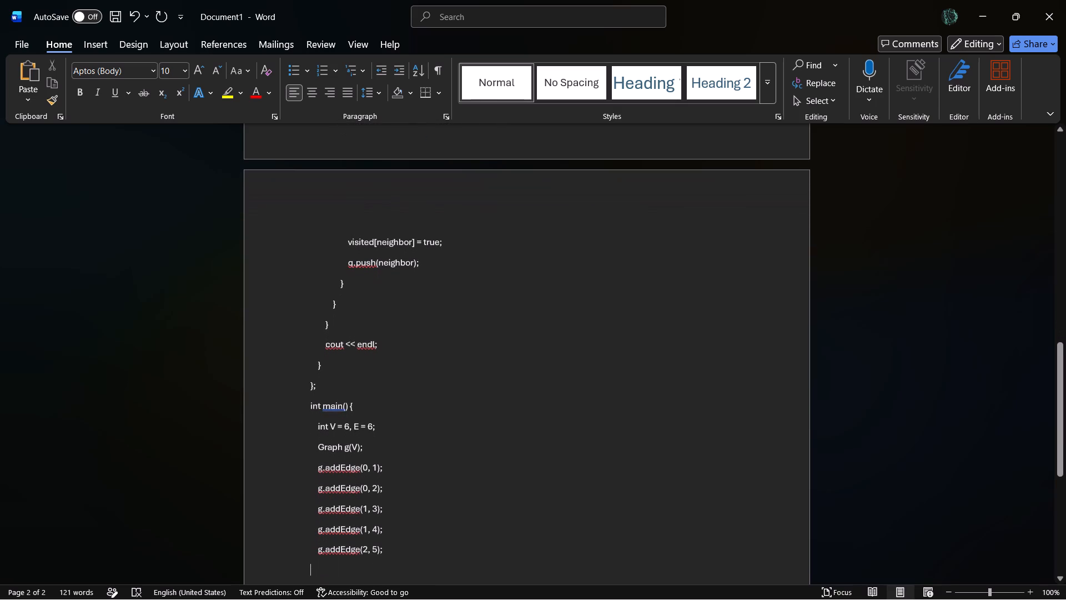
key(BackSpace)
key(Down)
key(Down)
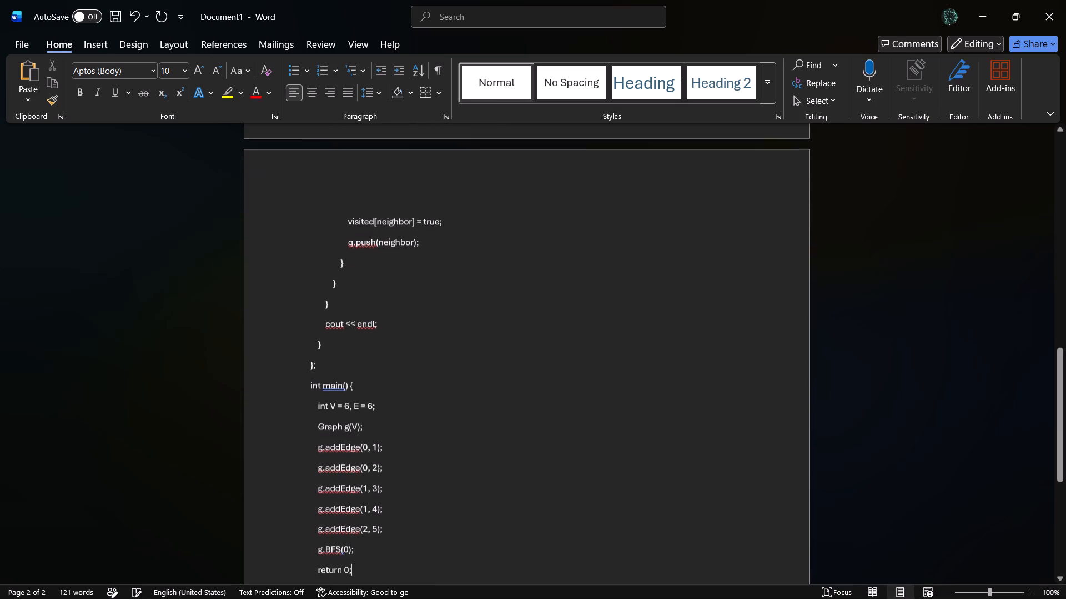
key(Down)
key(Down)
key(Down)
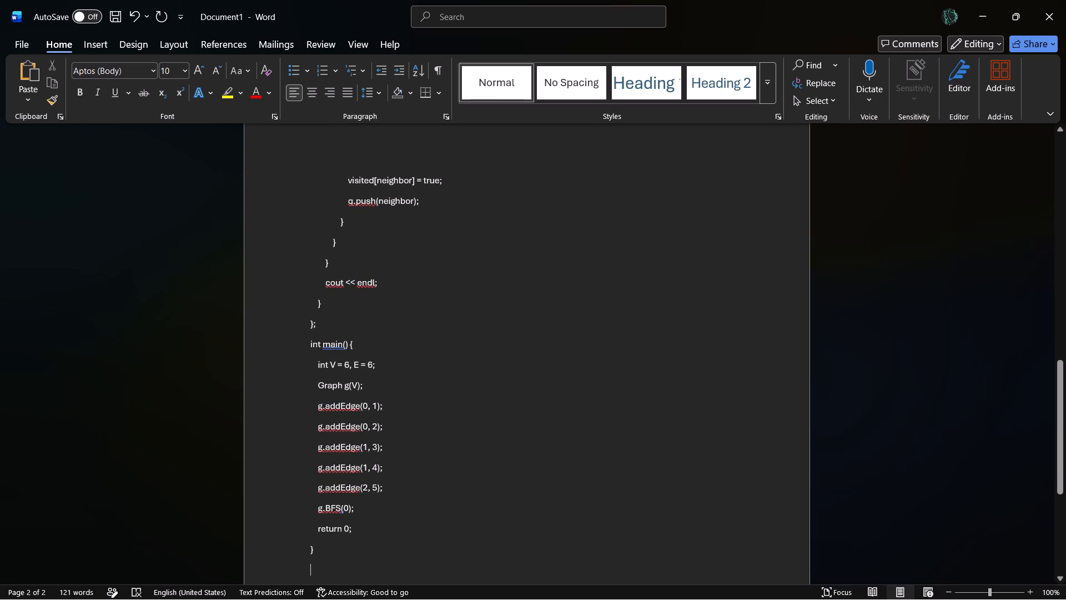
Make all the code in the document bold and reduce its font size to 9.
click(479, 371)
key(ctrl+a)
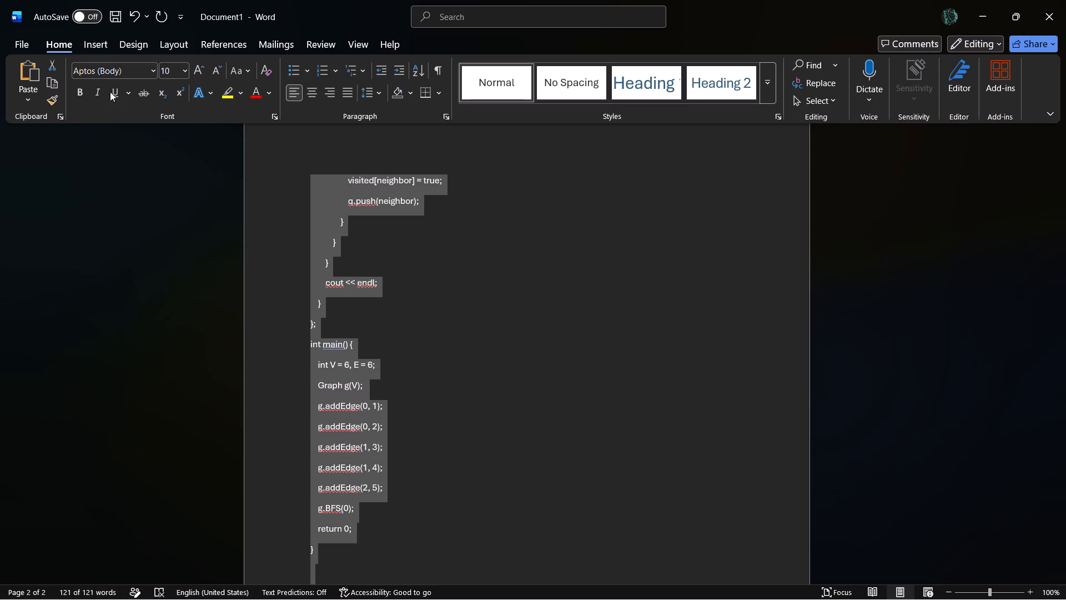
click(80, 92)
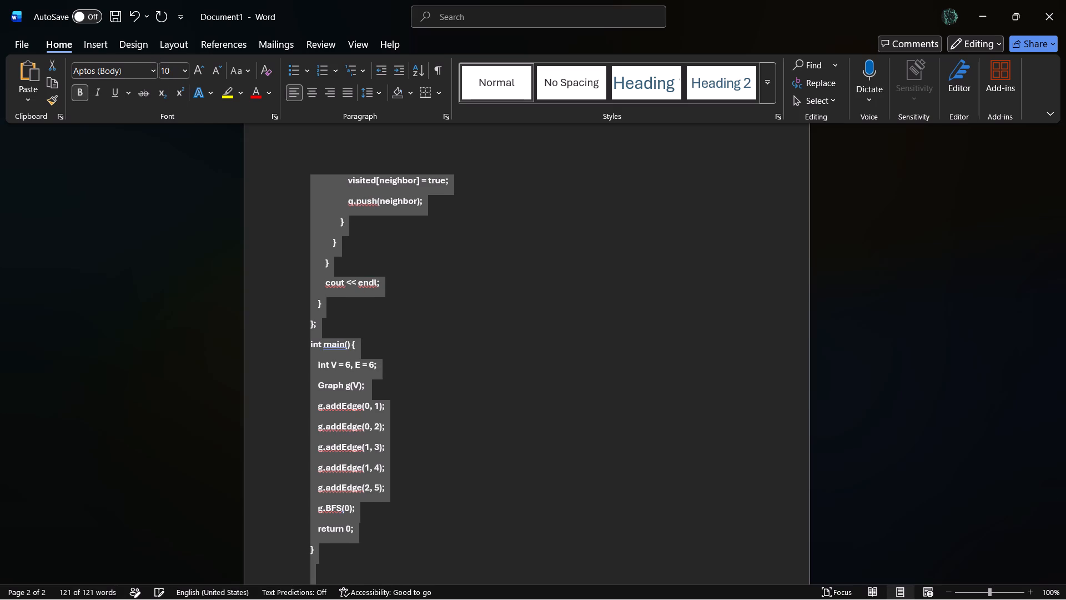
click(213, 75)
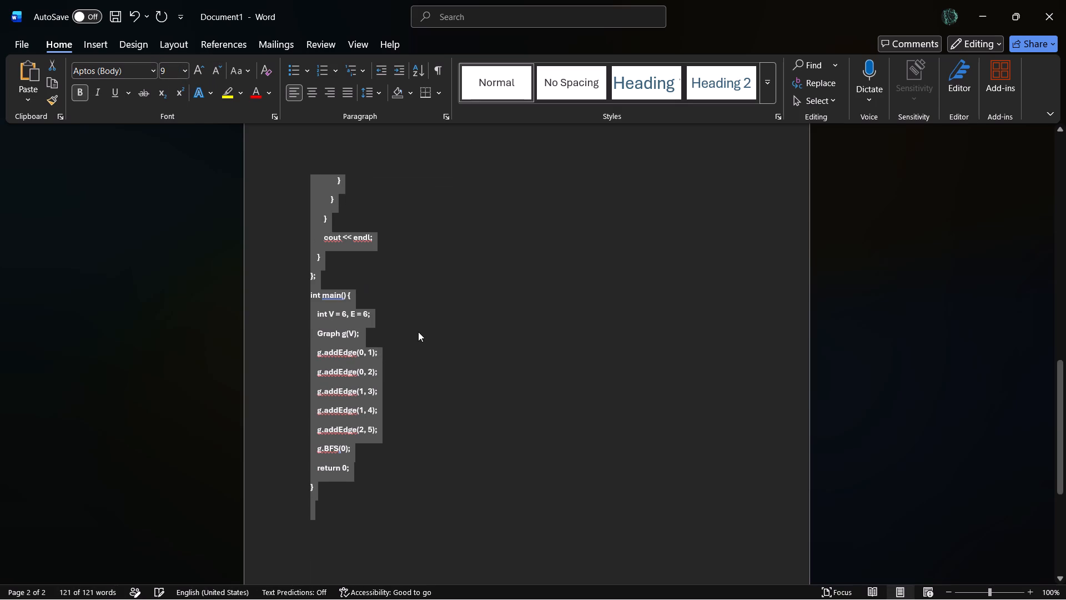
Look through the whole document to check how the reformatted code fits across the pages.
scroll(418, 332, up, 18)
scroll(418, 332, down, 3)
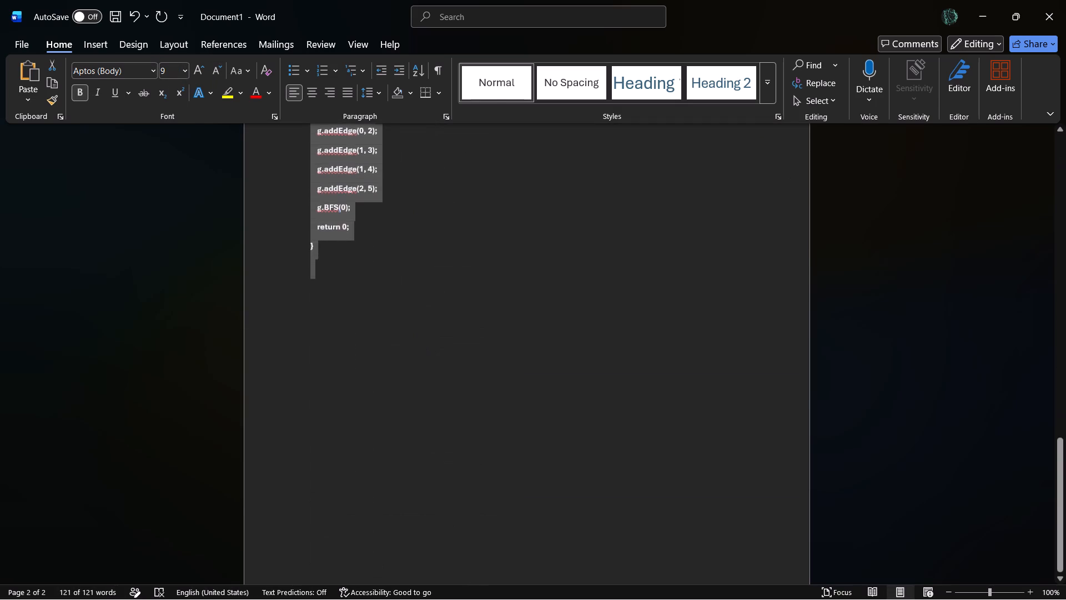
scroll(418, 332, down, 2)
scroll(418, 332, up, 8)
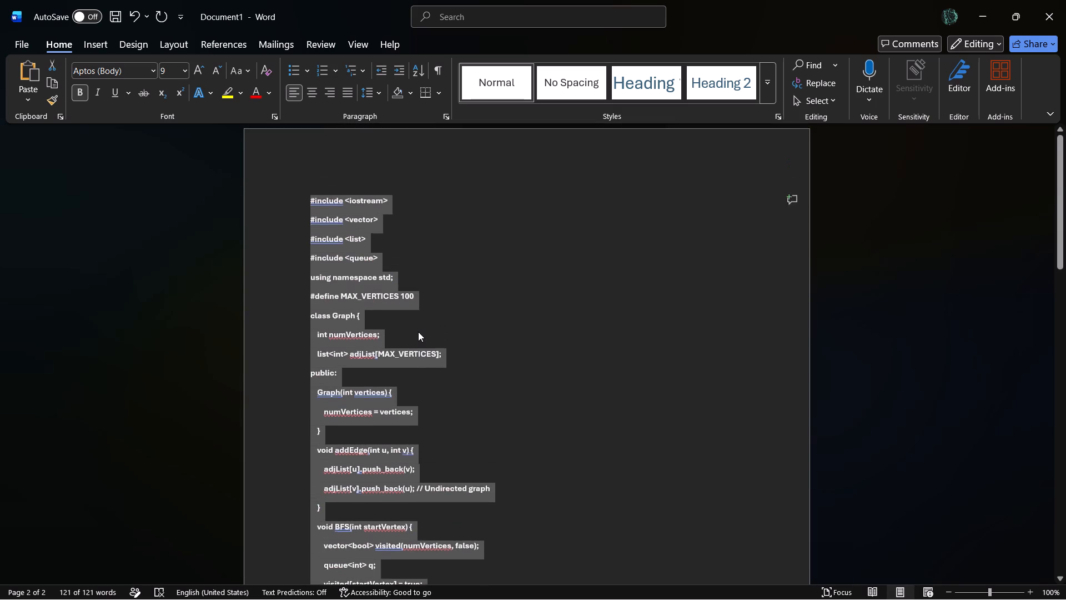
scroll(418, 332, up, 2)
scroll(418, 332, down, 1)
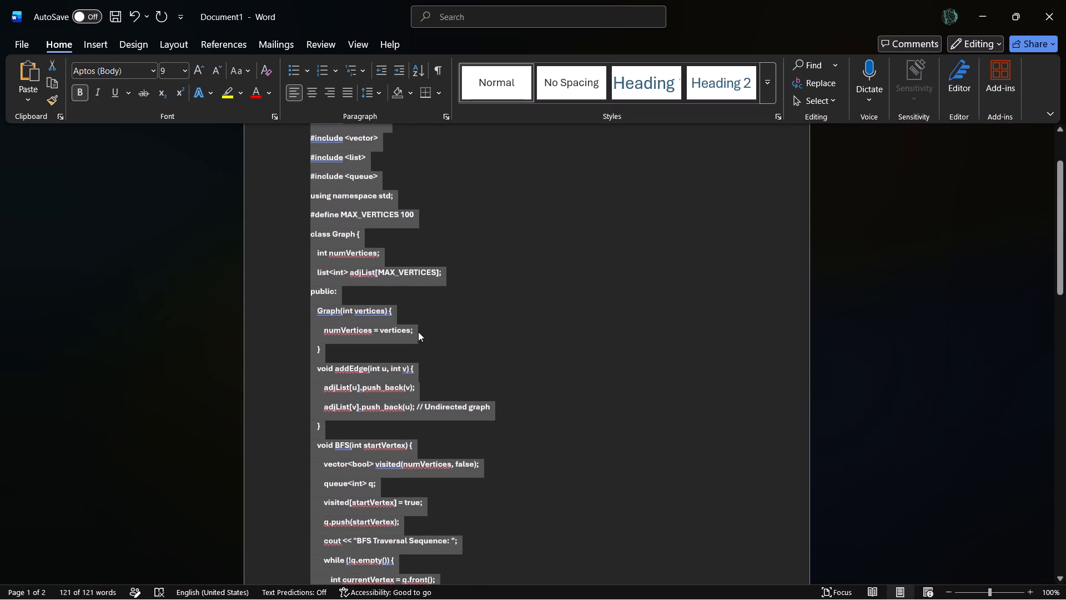
scroll(418, 332, down, 1)
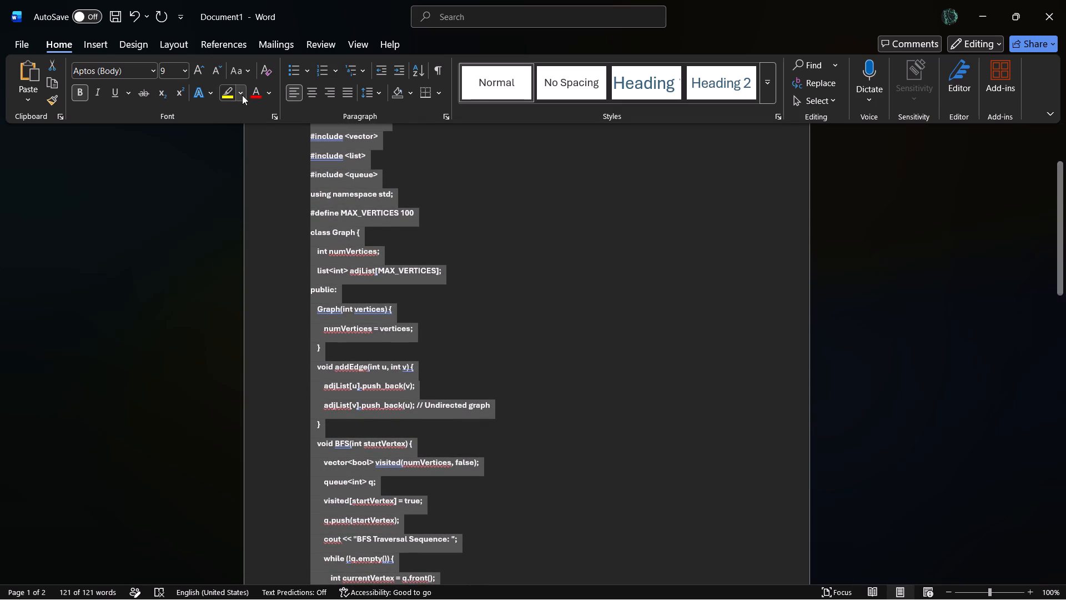
Centre all the code and set it back to left alignment, so every line sits flush without its indentation.
click(318, 92)
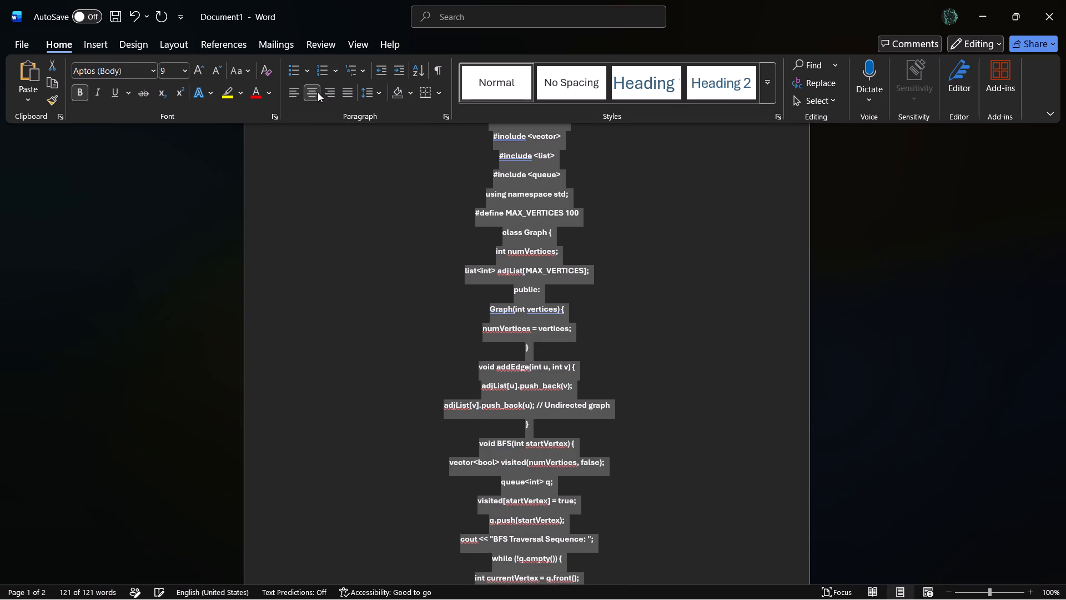
click(292, 94)
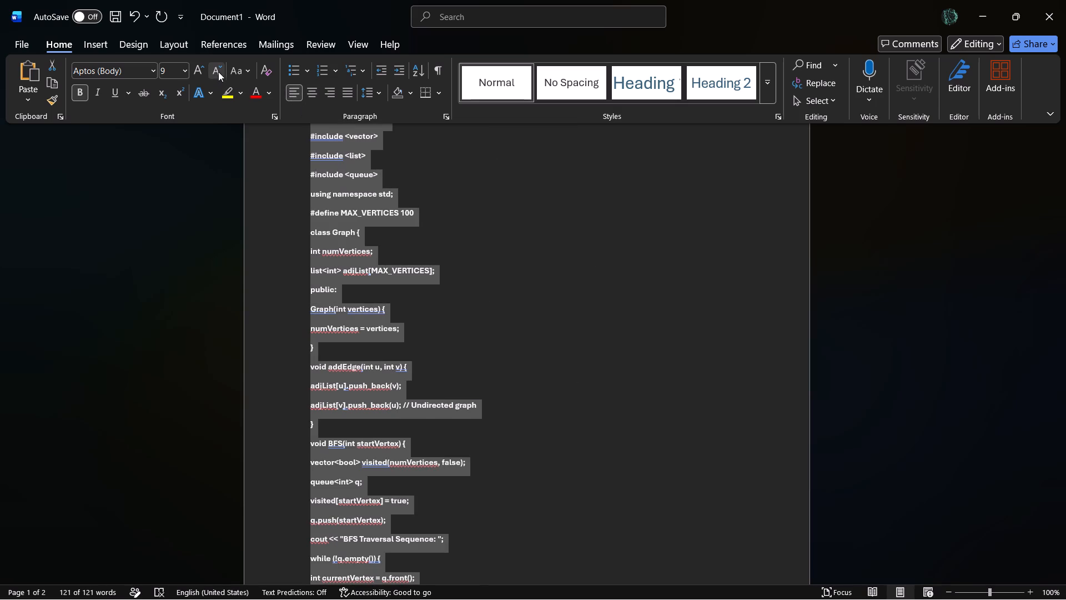
Reduce the font size of all the code to 8 and check how it fits across the pages.
click(218, 70)
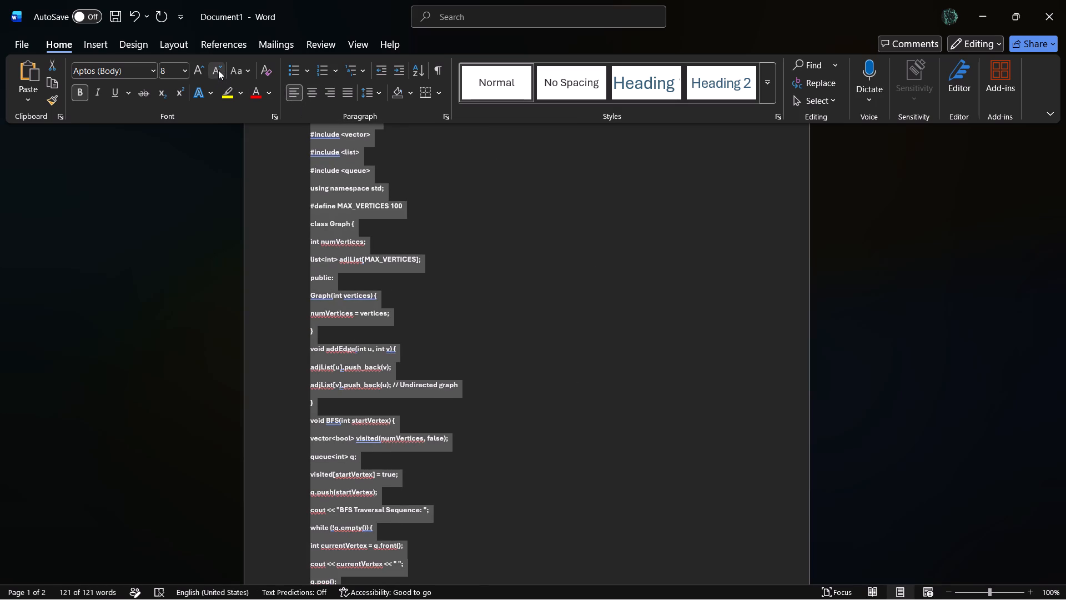
scroll(708, 397, up, 4)
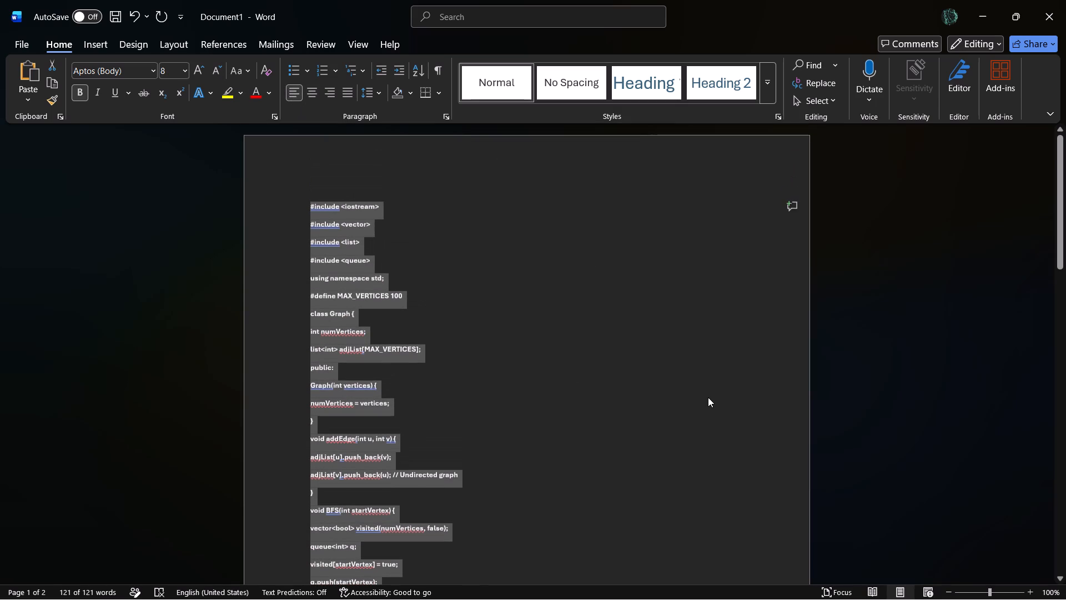
click(969, 396)
scroll(643, 381, down, 8)
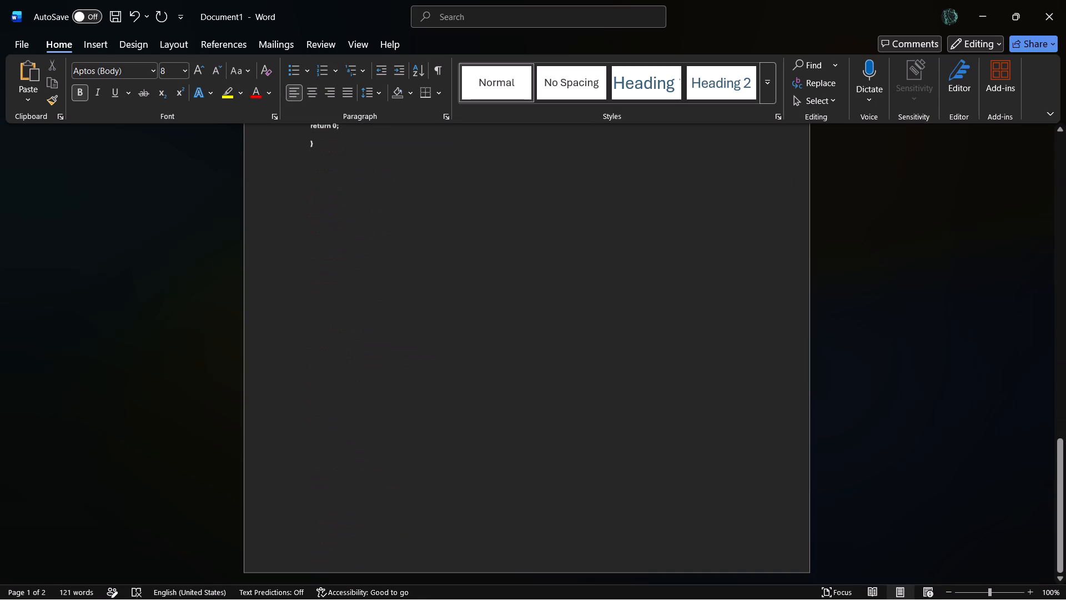
scroll(643, 381, up, 6)
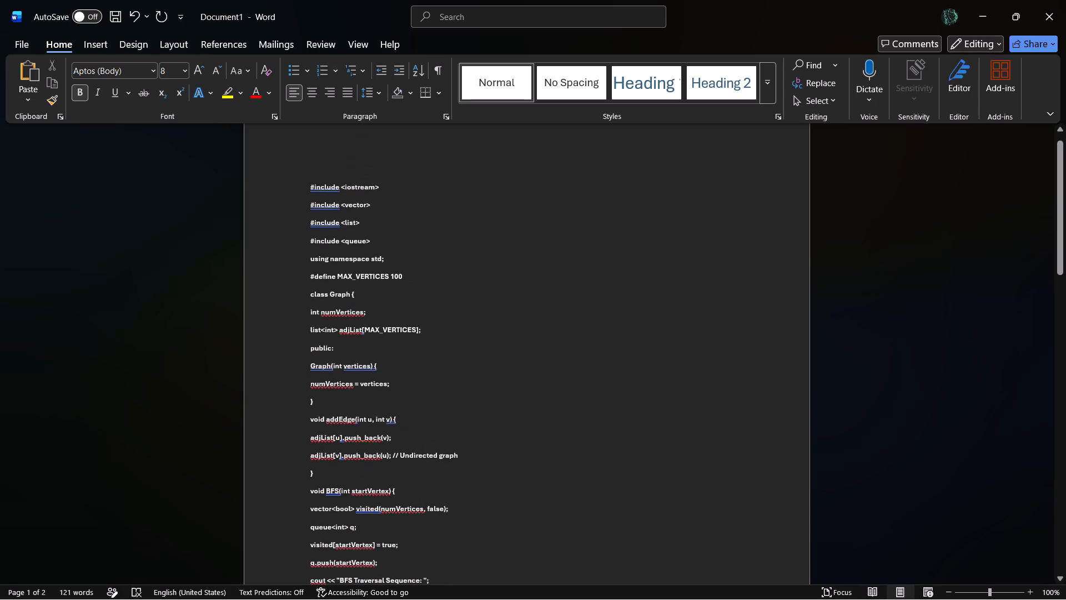
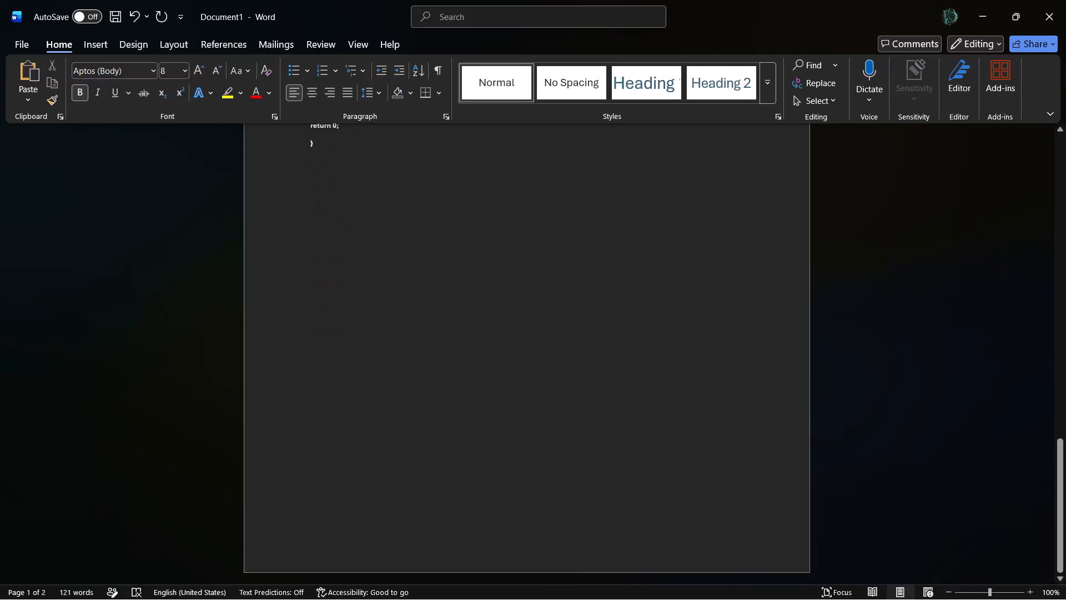
Add the heading PRACTICUM 13 on a new line above the first line of code in the document.
scroll(585, 284, up, 14)
click(316, 193)
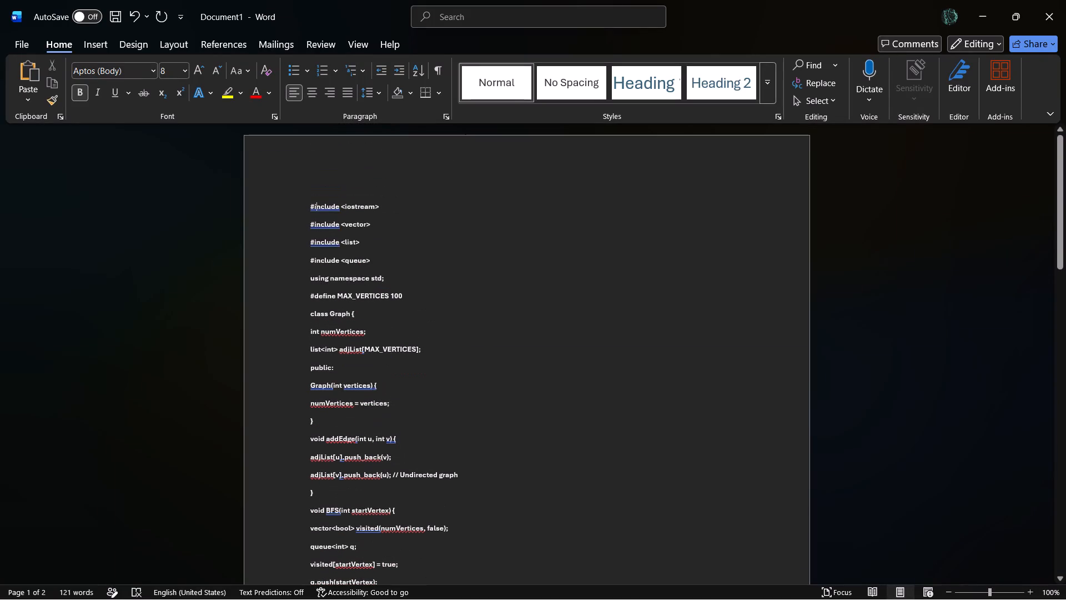
click(305, 202)
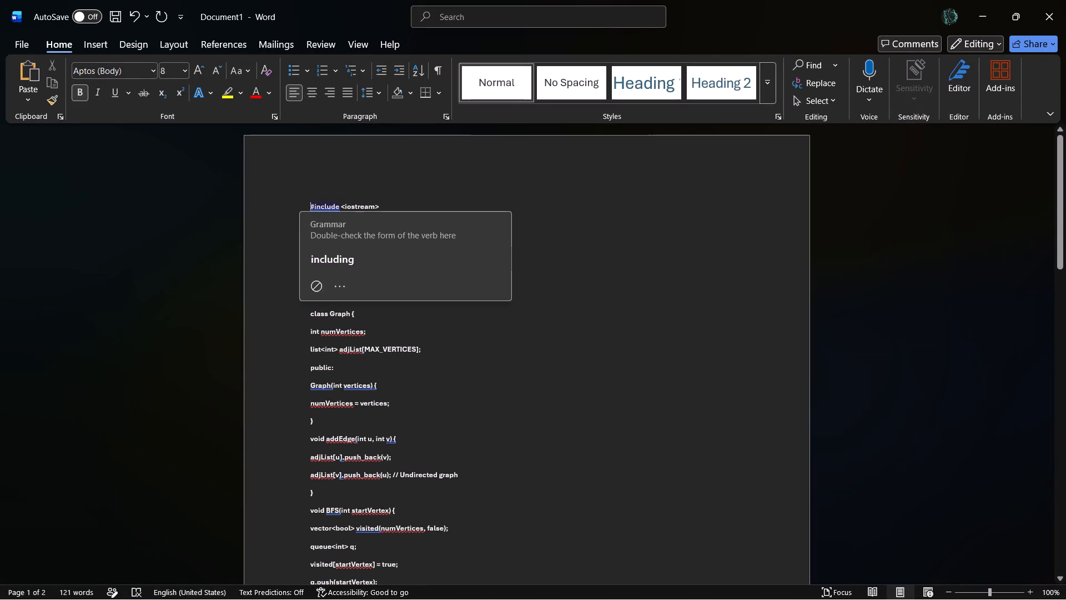
key(Return)
click(319, 206)
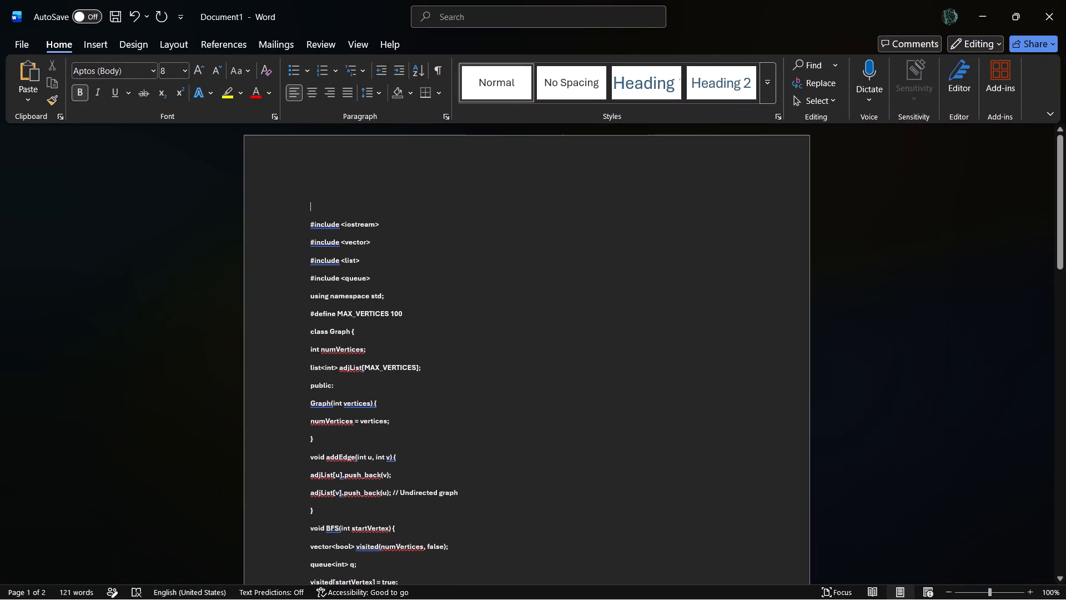
text(PRACTICUM 13)
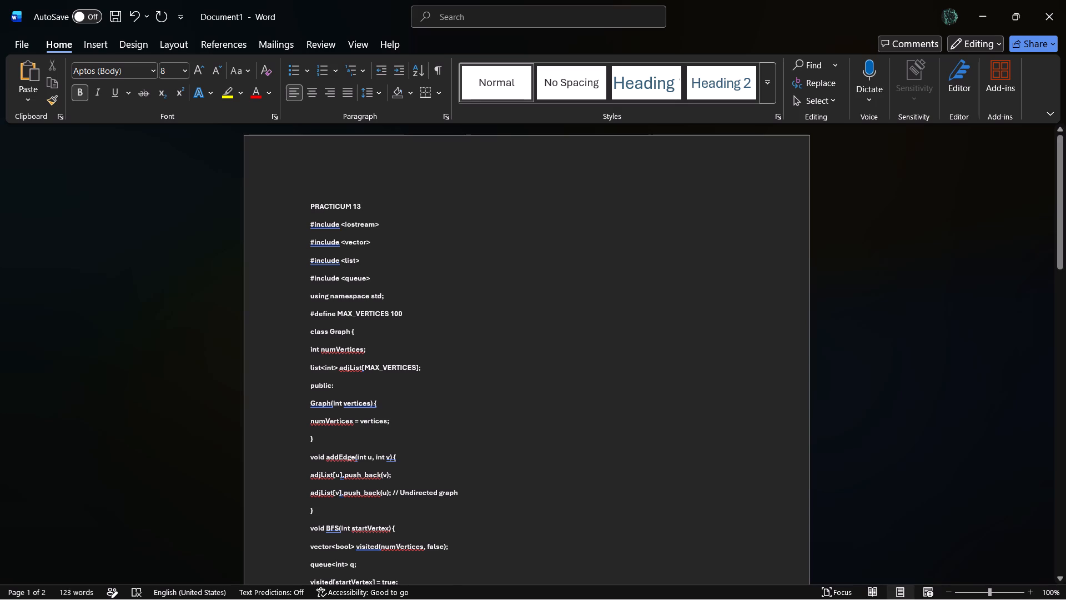
Add the heading PRACTICUM 14 on the line below the closing brace of the Practicum 13 code.
scroll(476, 312, down, 8)
click(298, 182)
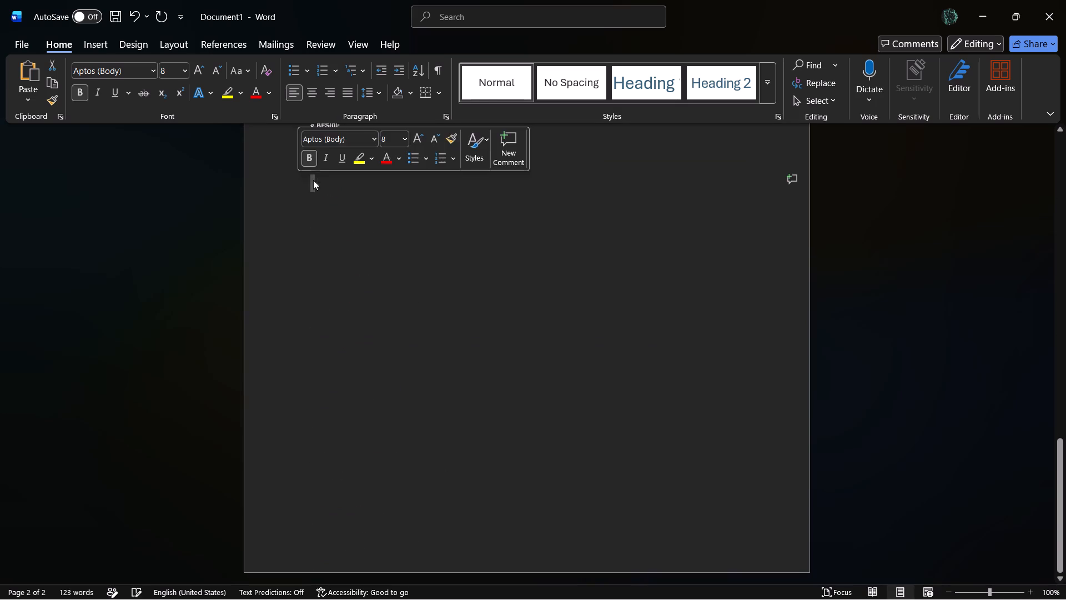
text(PRACTICUM 14)
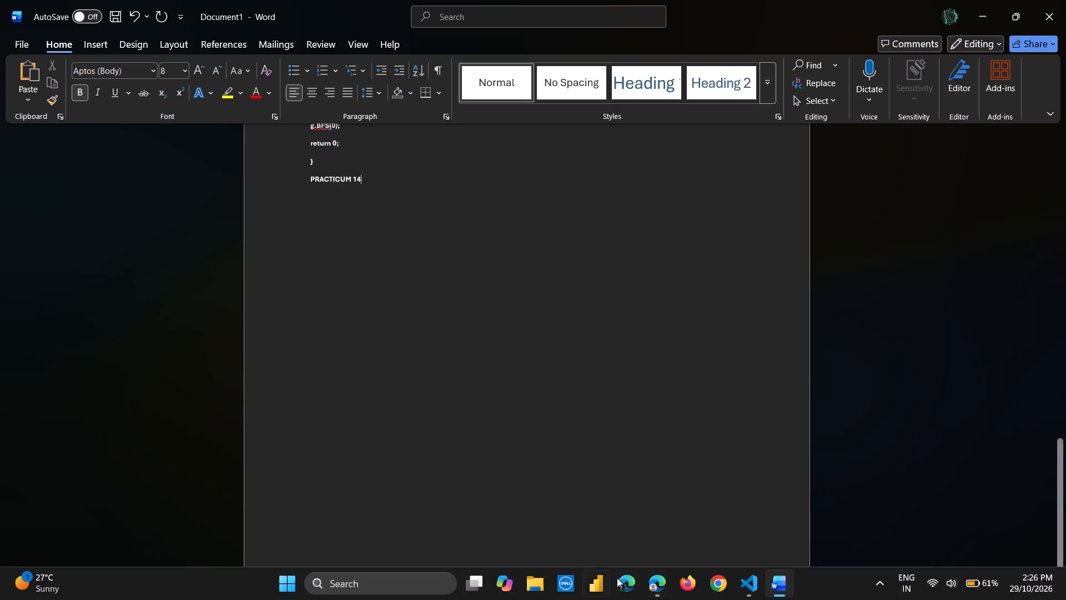
Switch to Visual Studio Code, open dfs_adjlist.cpp and copy all of its code.
click(751, 579)
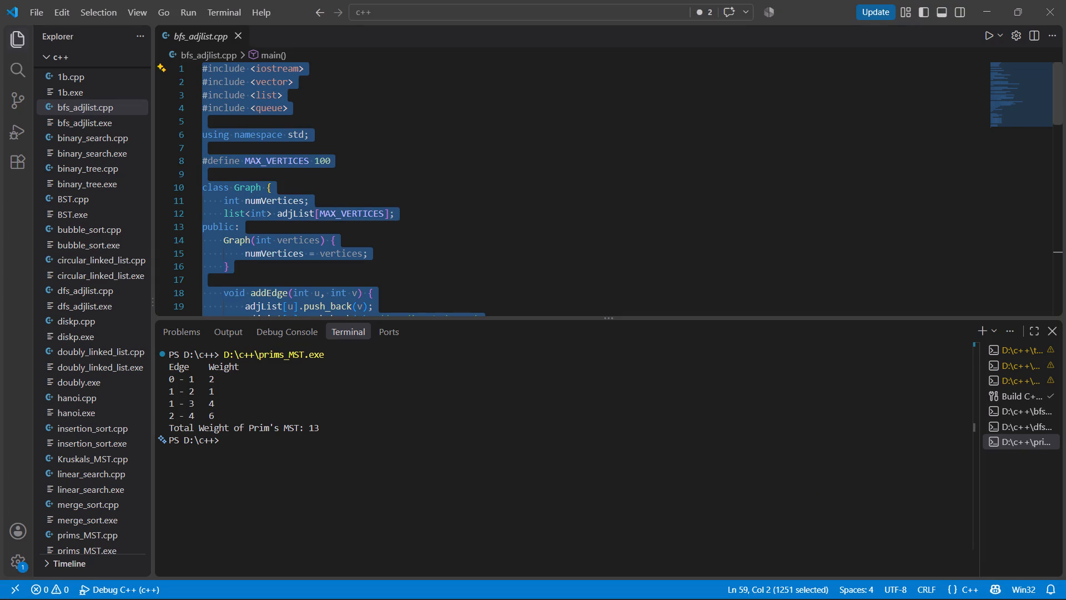
click(497, 212)
scroll(63, 223, right, 1)
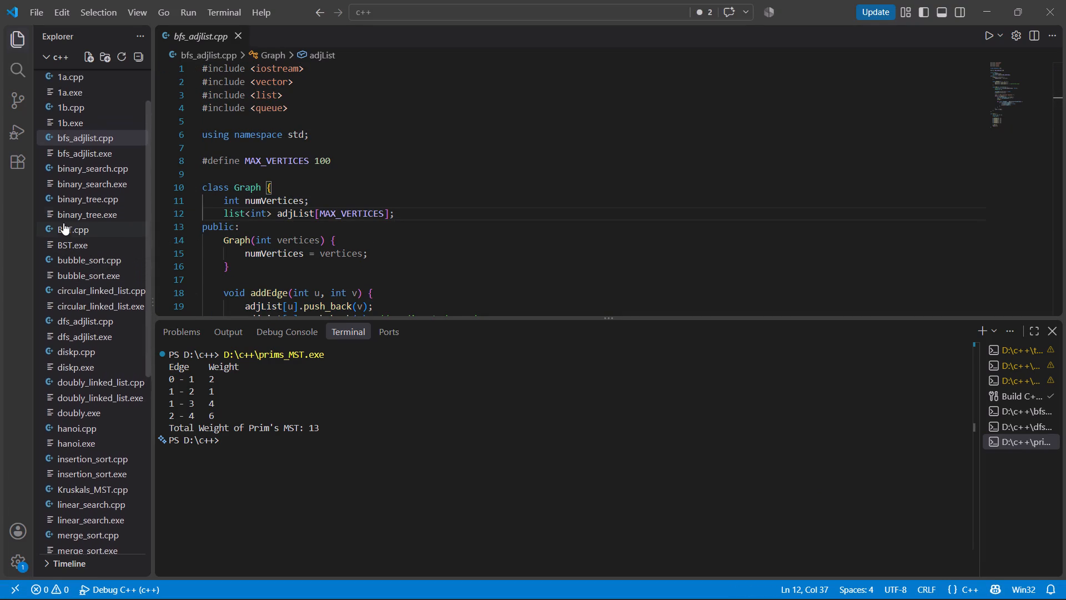
scroll(63, 223, right, 1)
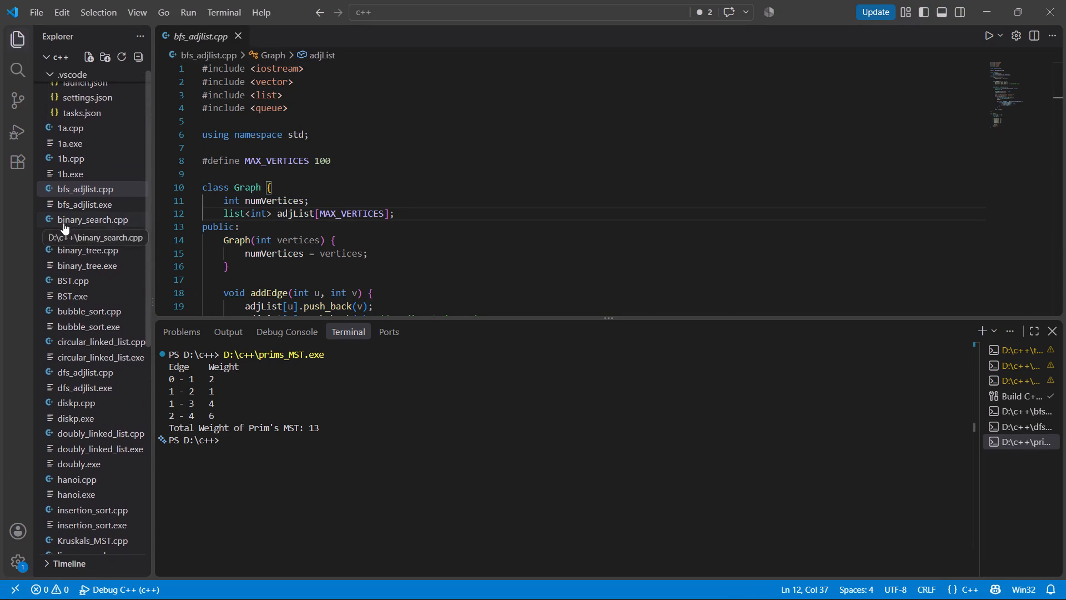
scroll(63, 223, right, 1)
scroll(63, 223, down, 1)
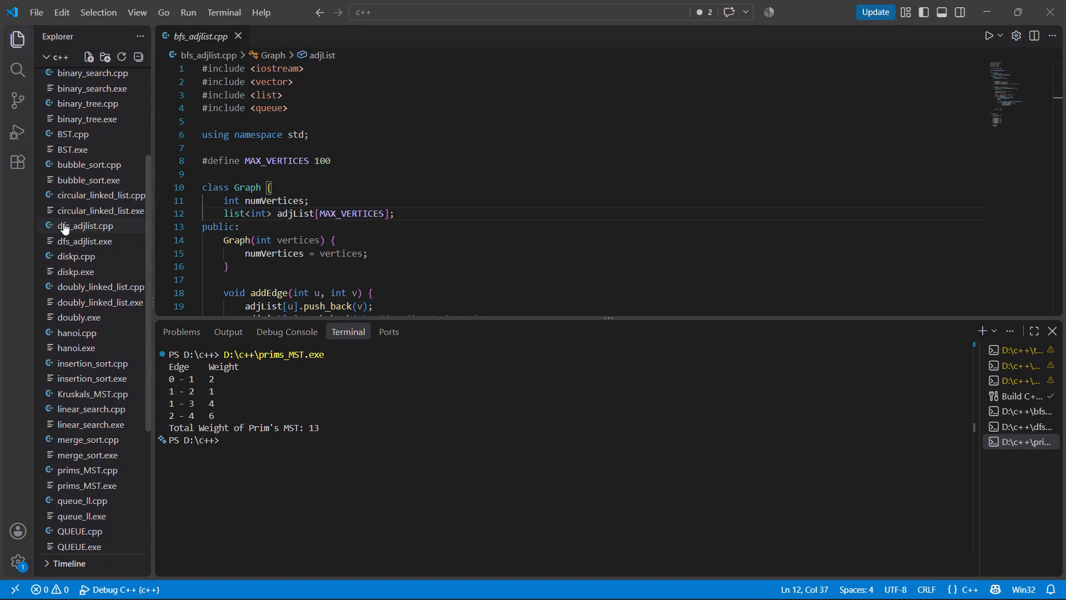
scroll(63, 223, down, 1)
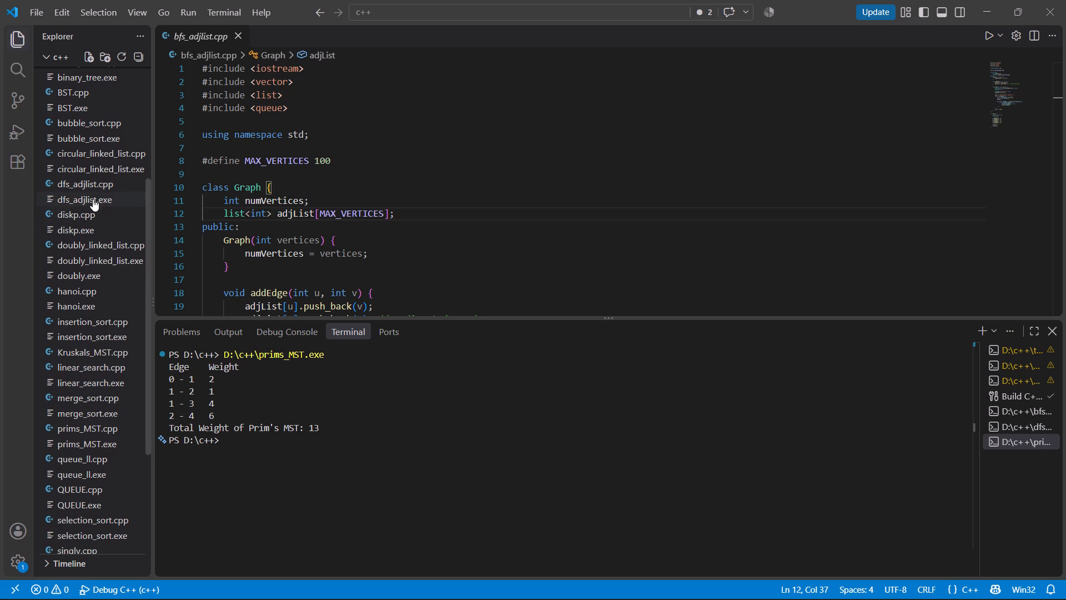
click(97, 196)
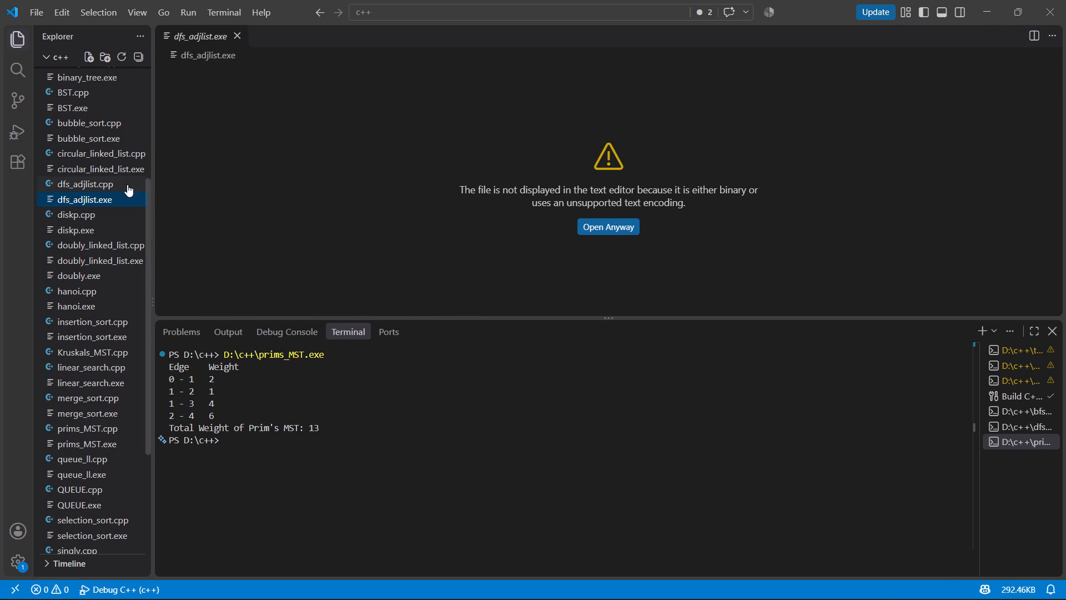
click(127, 184)
click(335, 177)
key(ctrl+a)
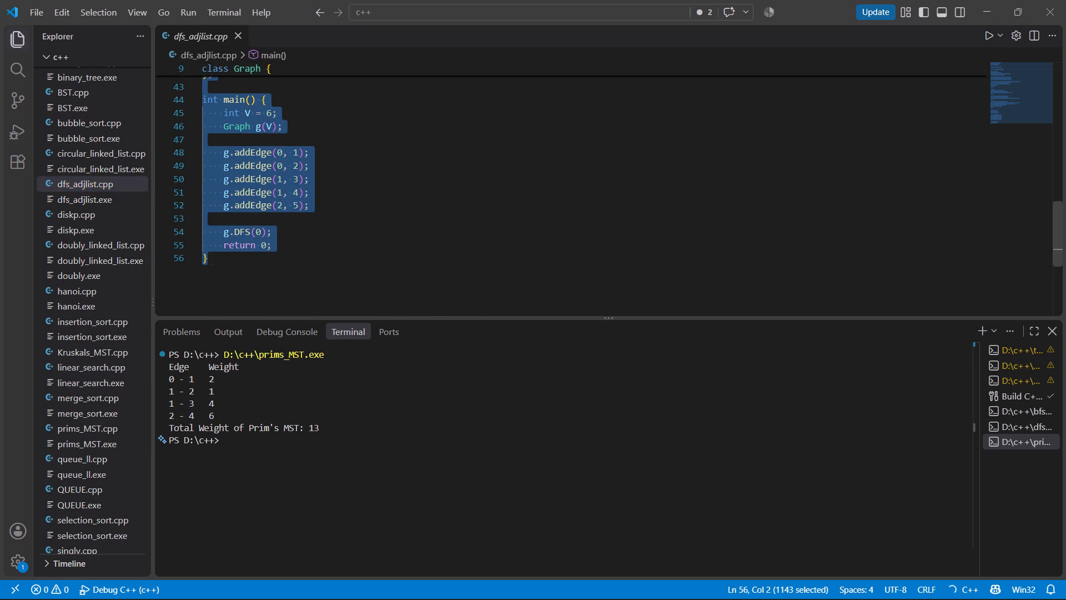
key(ctrl+c)
Return to the Word document and paste the copied DFS code on a new line under the PRACTICUM 14 heading.
key(alt+Tab)
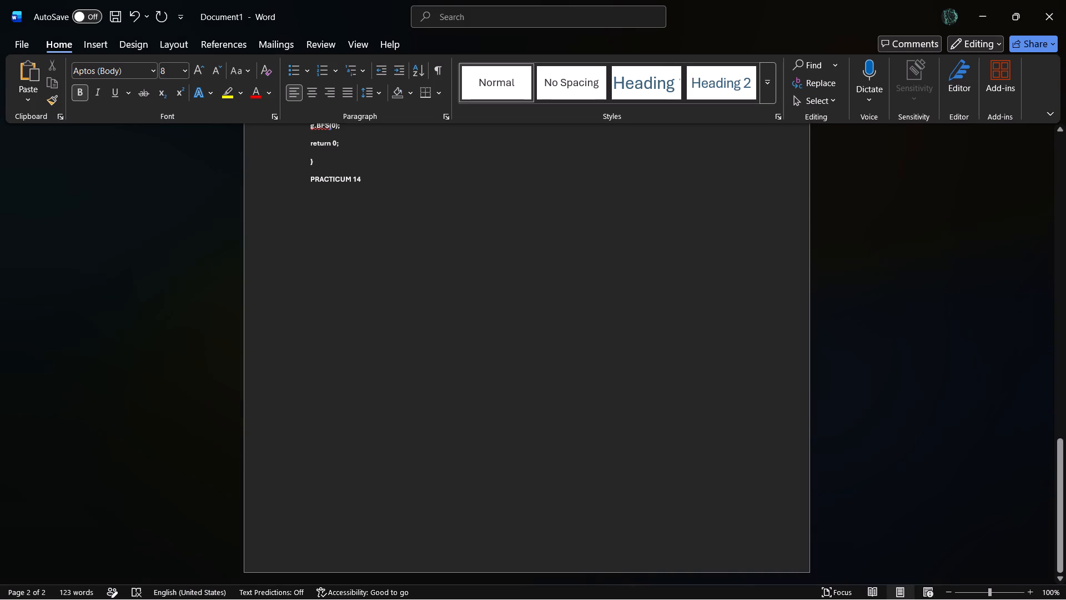
key(Return)
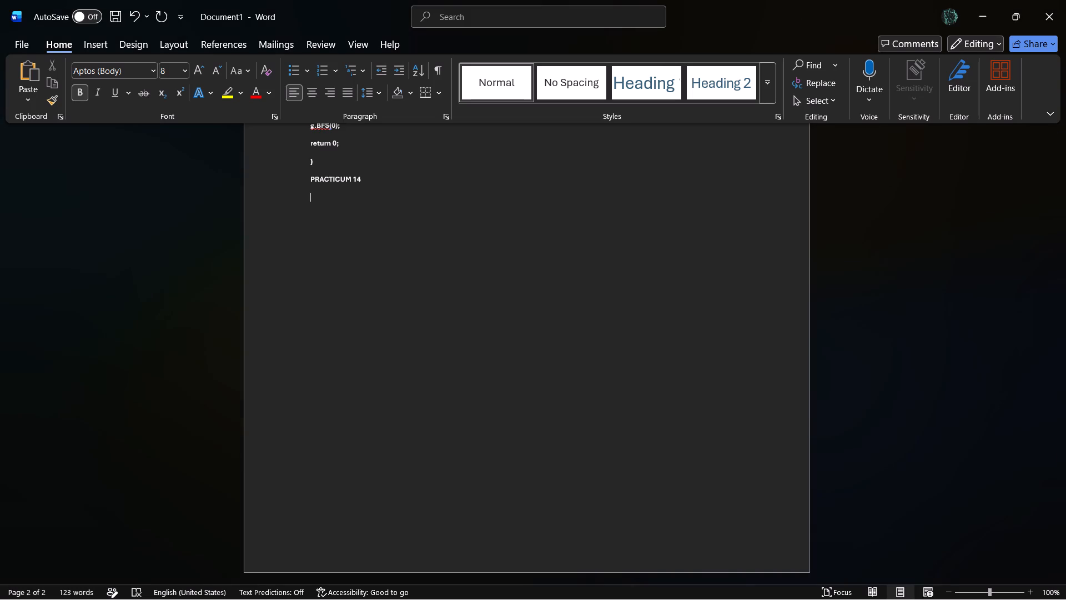
key(ctrl+v)
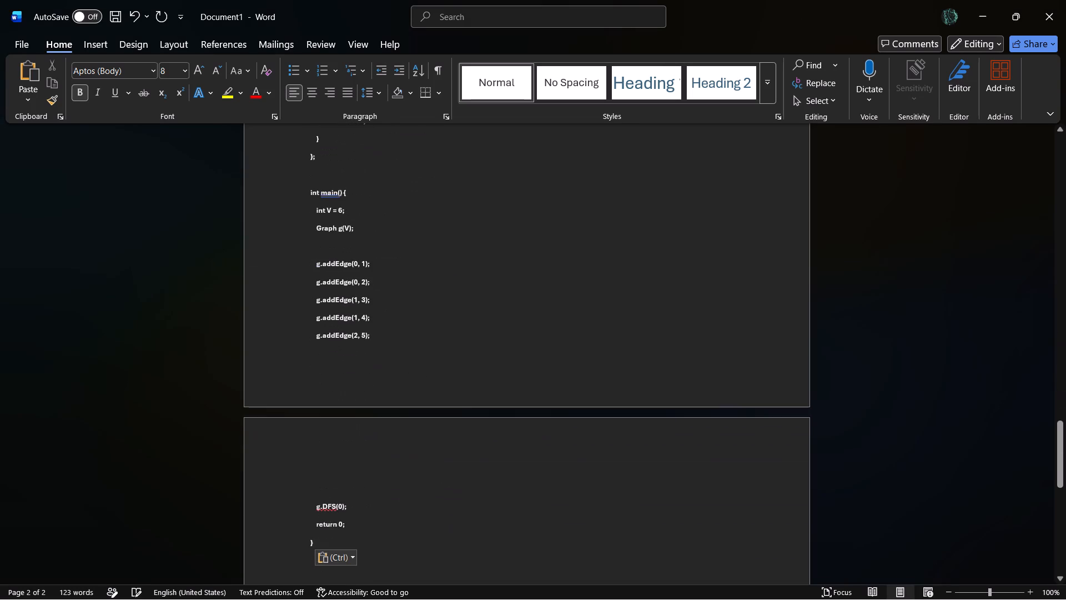
Remove the blank lines between the include, namespace, MAX_VERTICES define and class Graph lines of the Practicum 14 code.
scroll(379, 376, up, 6)
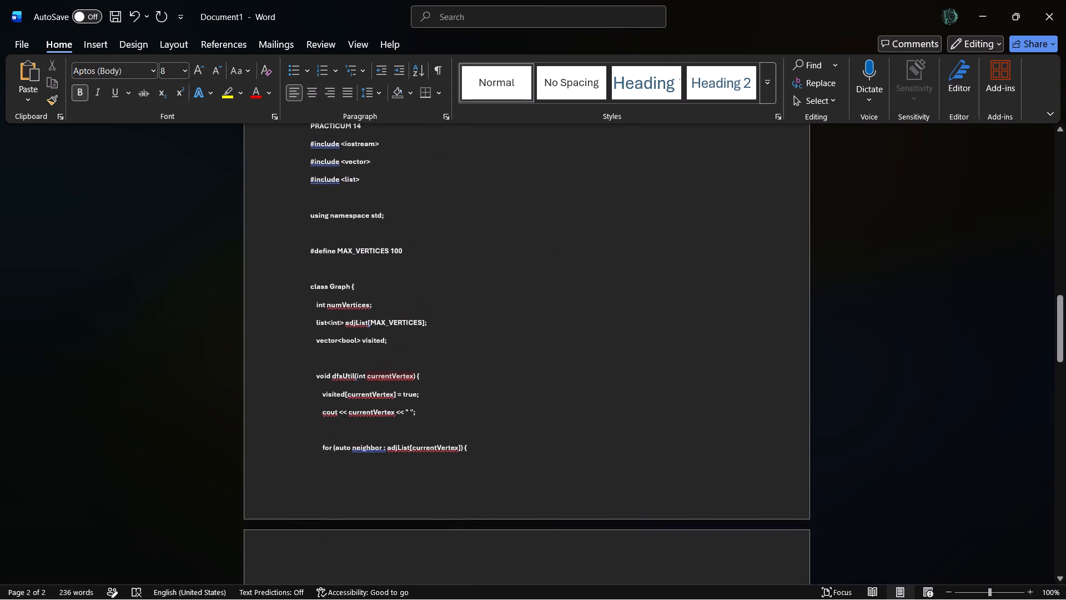
scroll(379, 376, up, 1)
scroll(344, 298, up, 1)
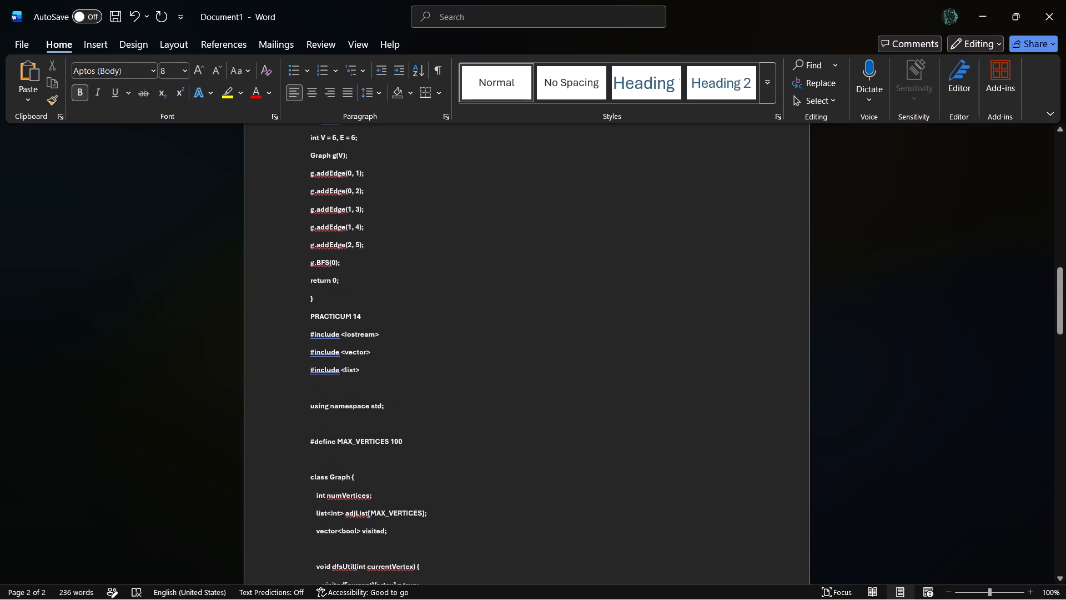
click(320, 391)
key(BackSpace)
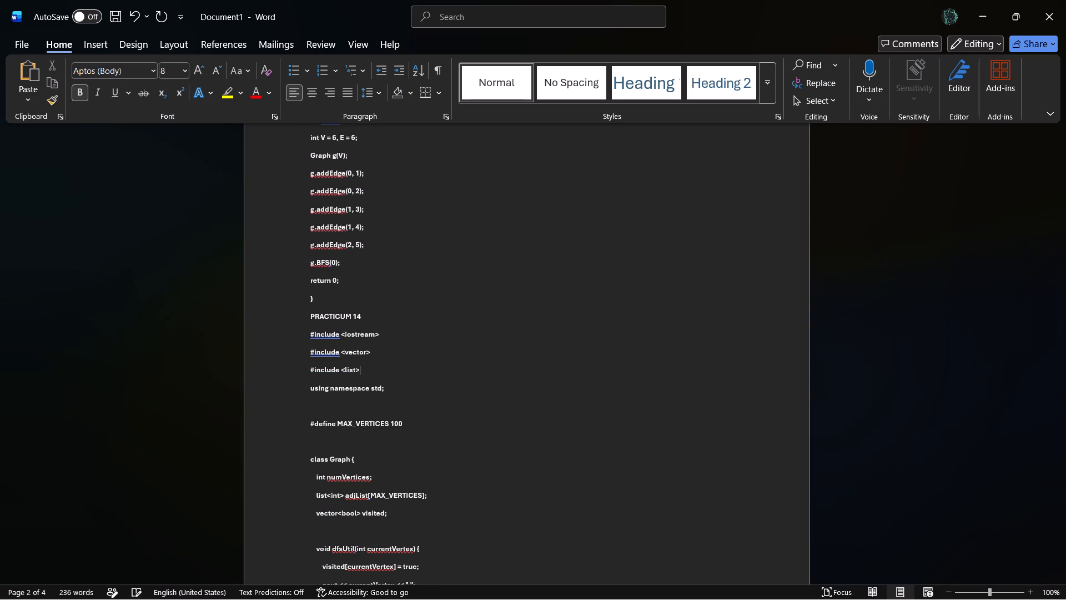
key(Down)
key(Down)
key(BackSpace)
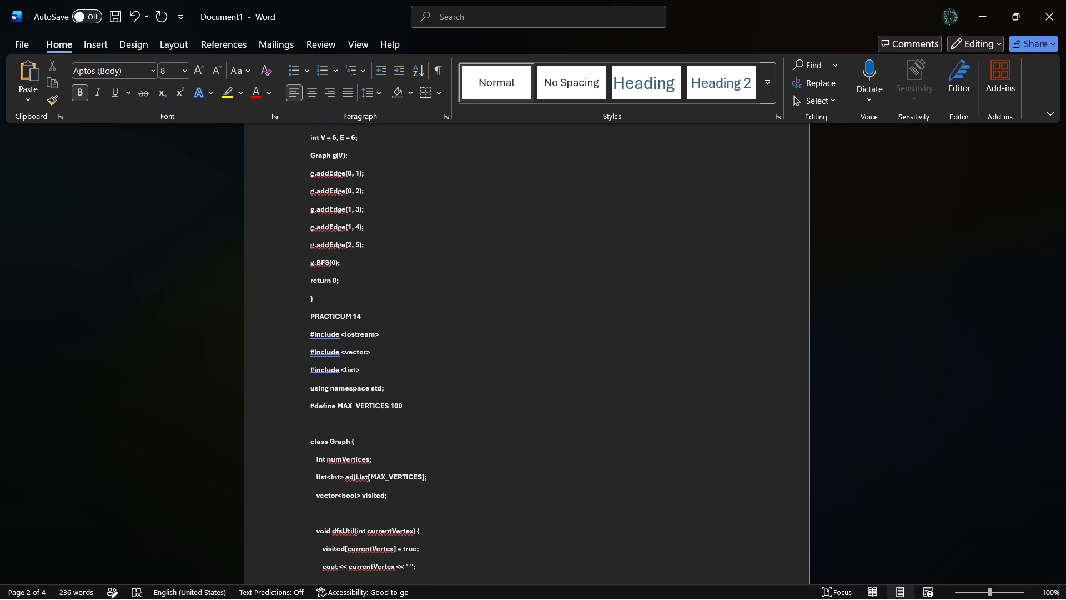
key(Down)
key(Down)
key(BackSpace)
Remove the blank lines before the dfsUtil function and before its for loop in the Practicum 14 code.
key(Down)
key(Down)
key(Down)
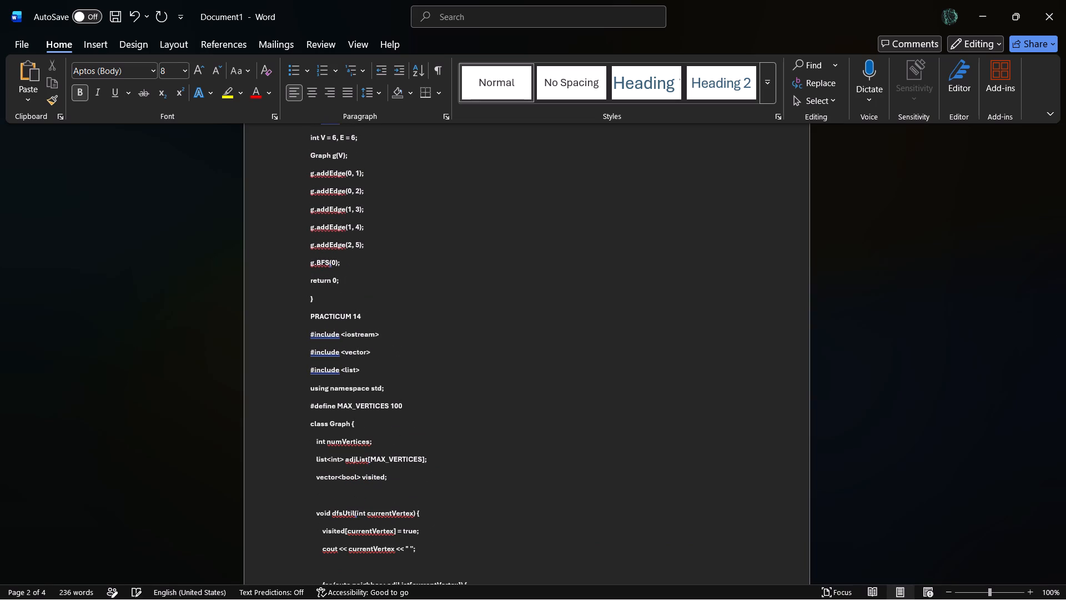
key(Down)
key(Down)
key(BackSpace)
key(Down)
key(Down)
key(Down)
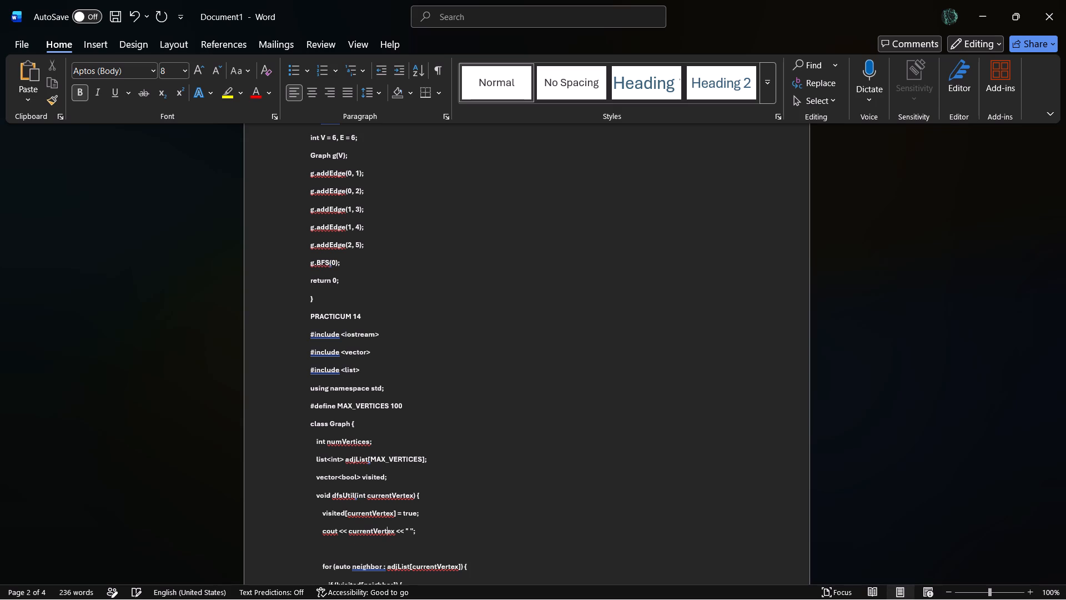
key(Down)
key(BackSpace)
Remove the blank line between the end of dfsUtil and the public: label in the Practicum 14 code.
key(Down)
key(Down)
key(Down)
key(Down)
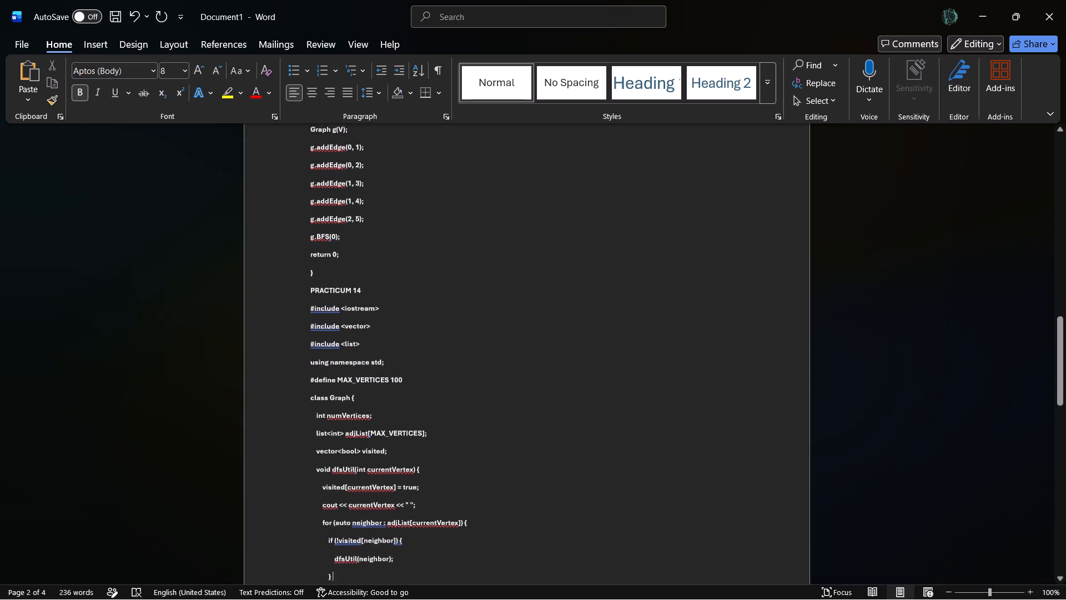
key(Down)
key(Down)
key(Down)
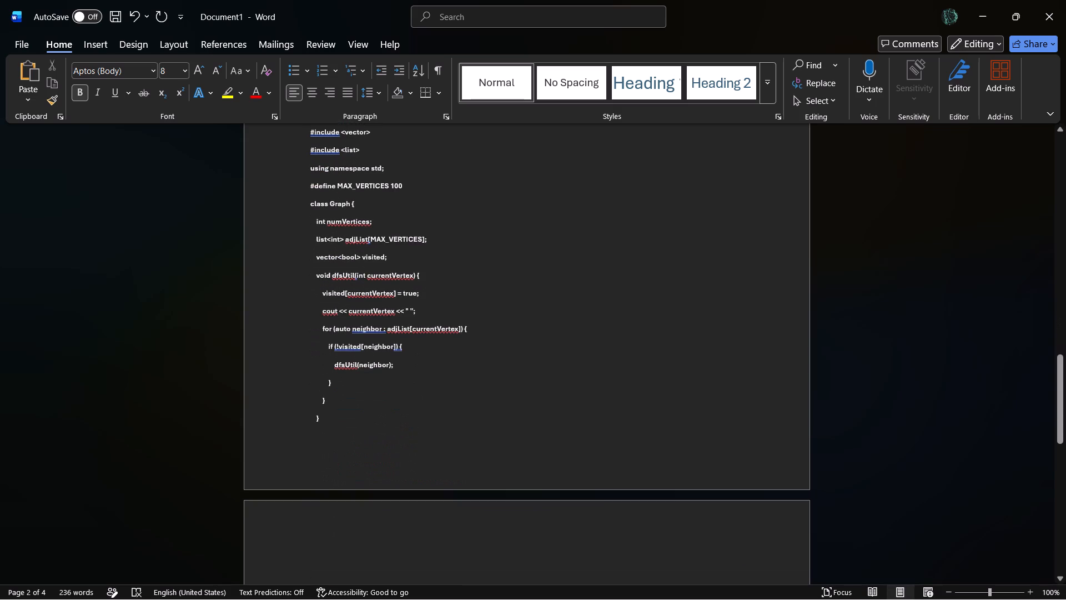
key(BackSpace)
Remove the blank lines before the addEdge and DFS functions in the Practicum 14 Graph class.
key(Down)
key(Down)
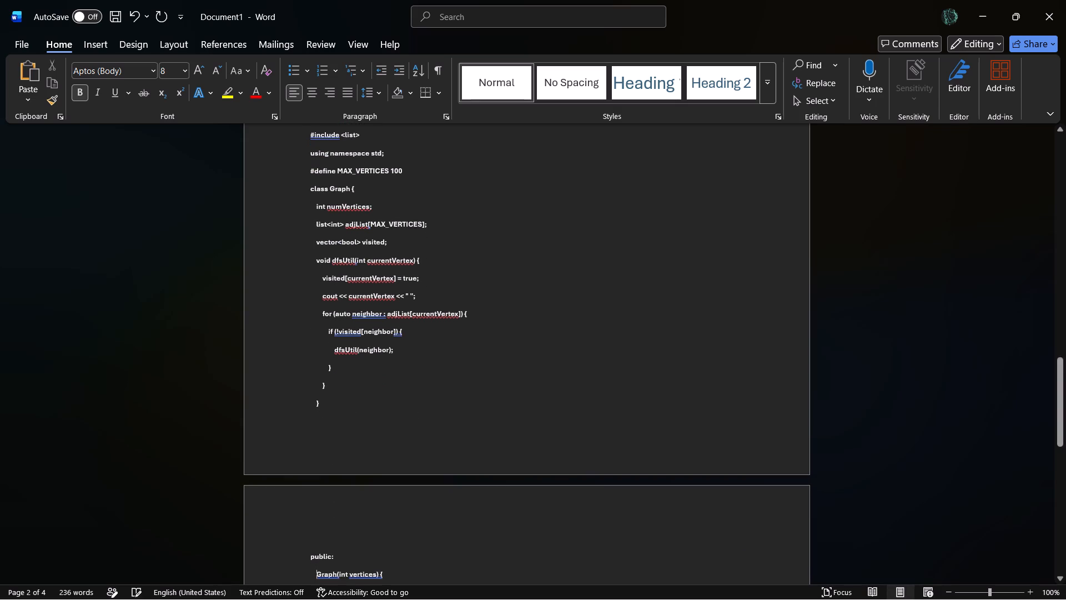
key(Down)
key(Down)
key(Down)
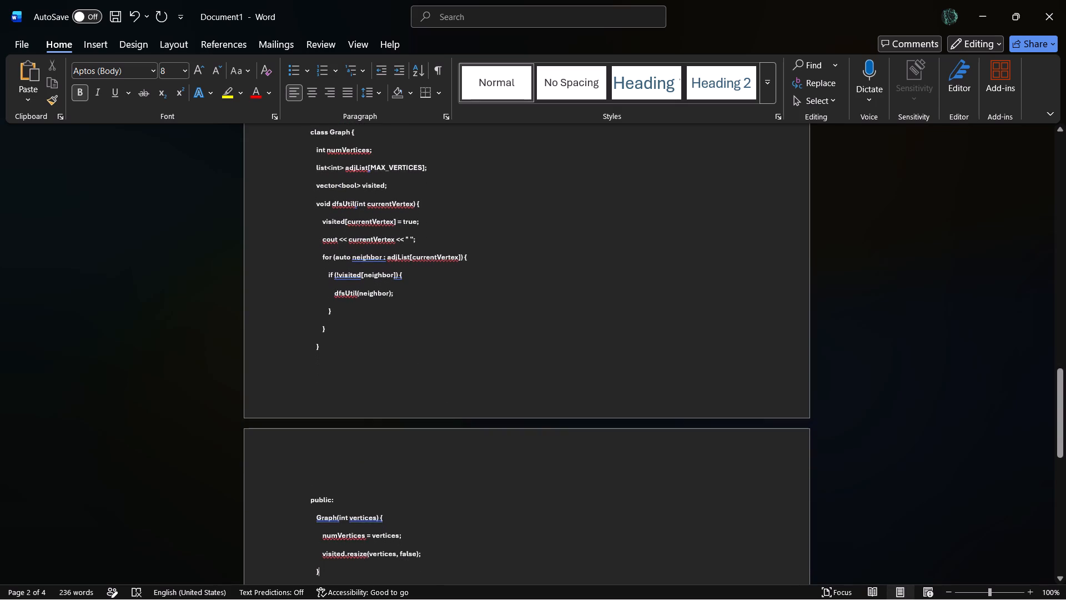
key(Down)
key(BackSpace)
key(Down)
key(Down)
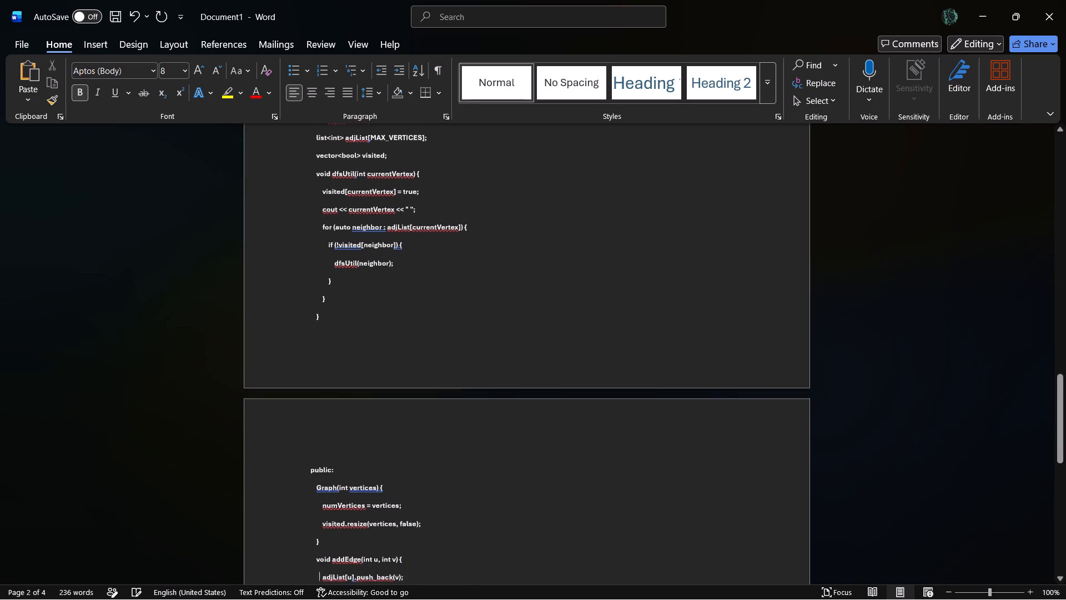
key(Down)
key(Down)
key(Down)
key(BackSpace)
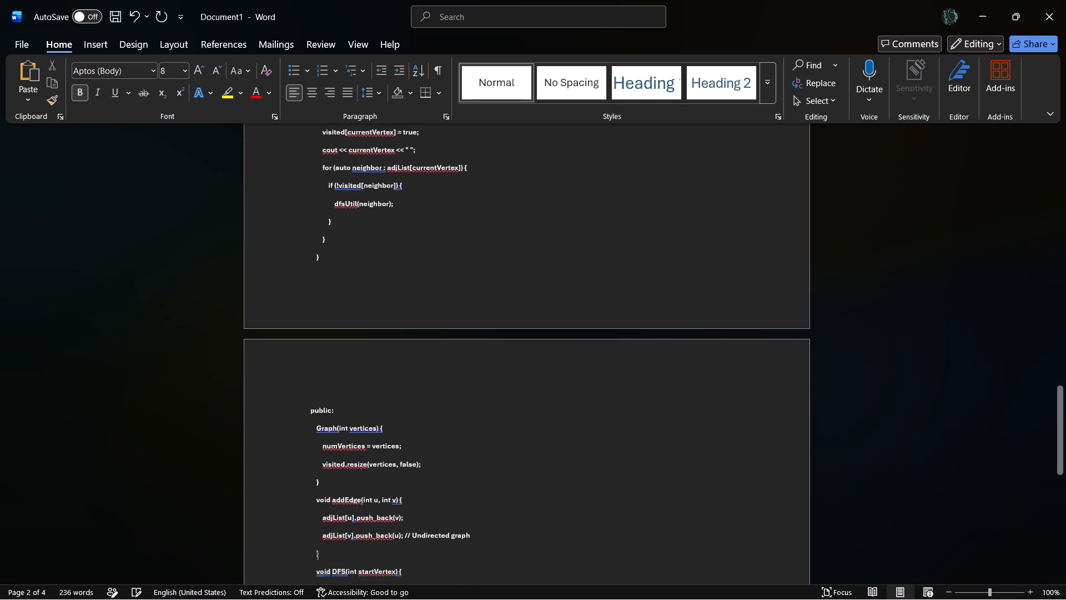
Remove the blank line between the end of the Graph class and int main() in the Practicum 14 code.
key(Down)
key(Down)
key(Down)
key(Down)
key(Down)
key(Down)
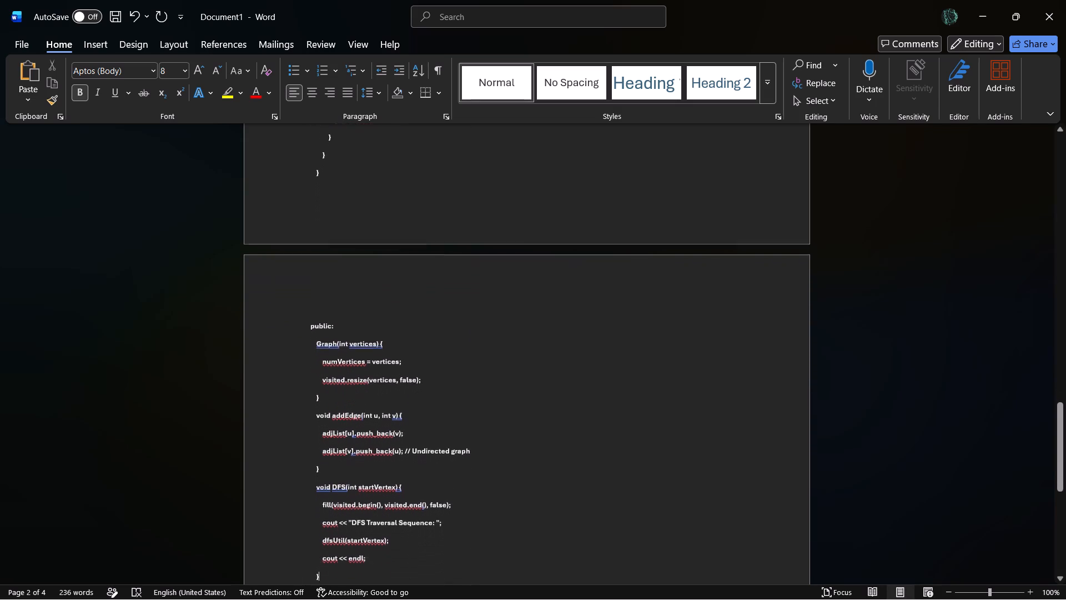
key(Down)
key(Down)
key(Down)
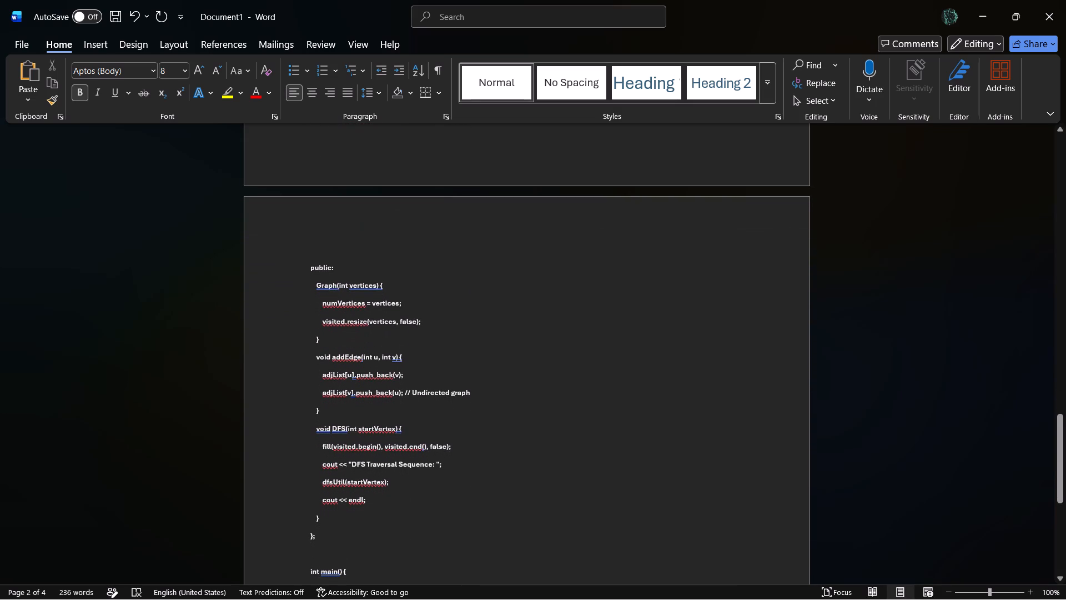
key(Up)
key(BackSpace)
Remove the blank lines before and after the g.addEdge calls in Practicum 14's main function, and go to the end of the document.
key(Down)
key(Down)
key(Down)
key(Down)
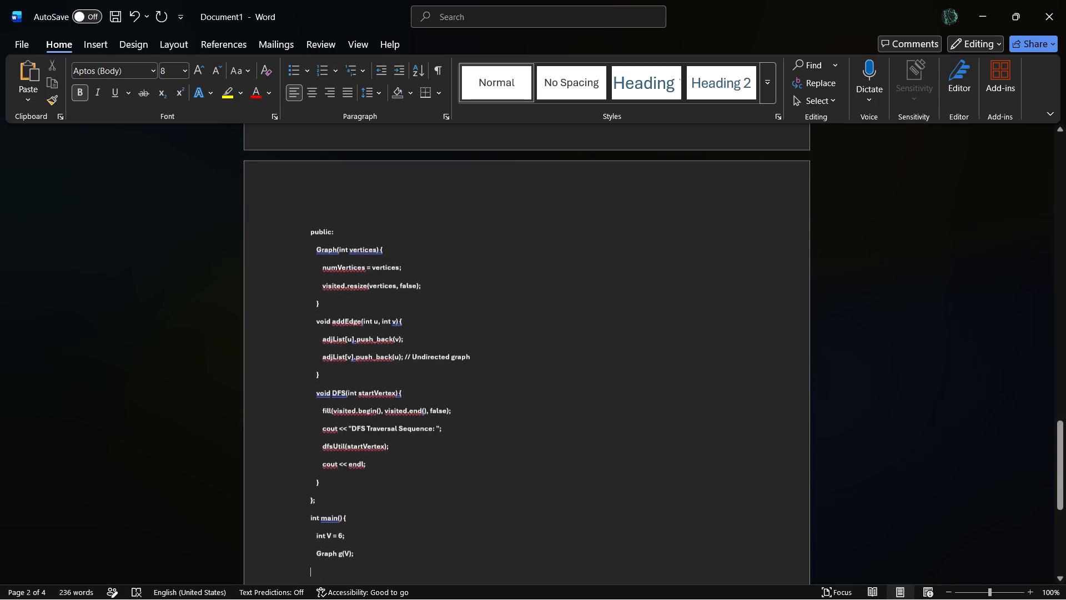
key(Down)
key(Up)
key(BackSpace)
key(Down)
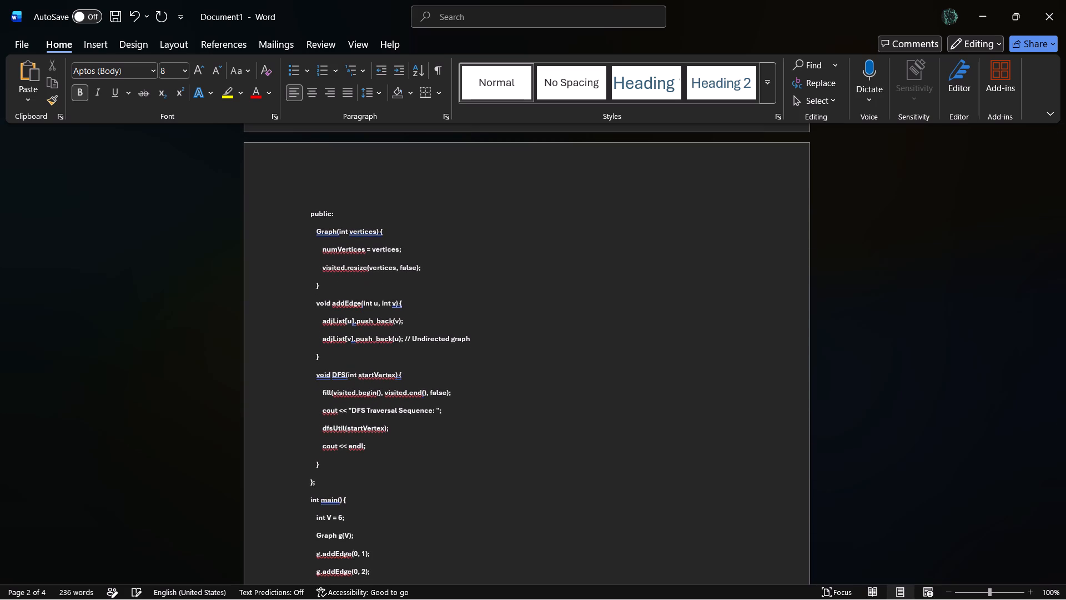
key(Down)
key(Down)
key(Down)
key(Down)
key(Down)
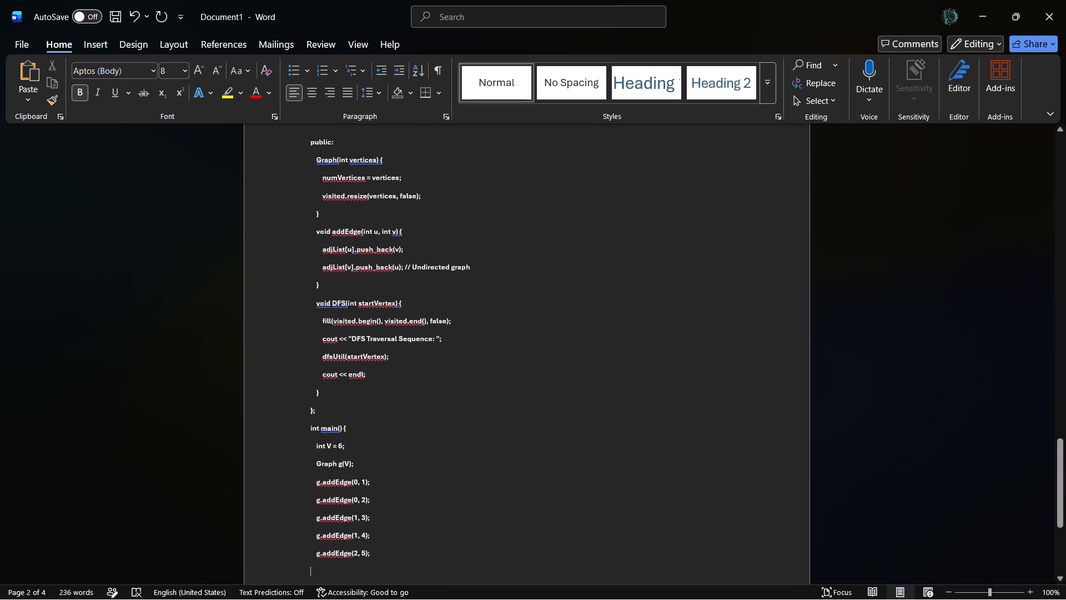
key(BackSpace)
key(Down)
key(Down)
key(Down)
key(Down)
key(Down)
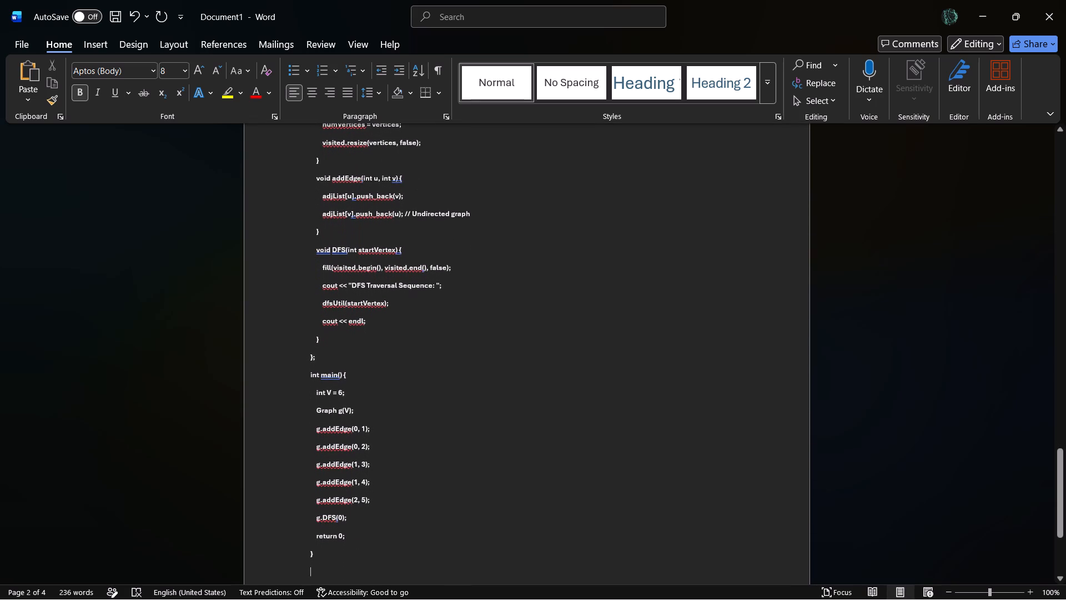
key(Down)
Add the line PRACTICUM 14 below the last line of the code at the end of the document.
scroll(476, 310, up, 5)
scroll(476, 310, down, 14)
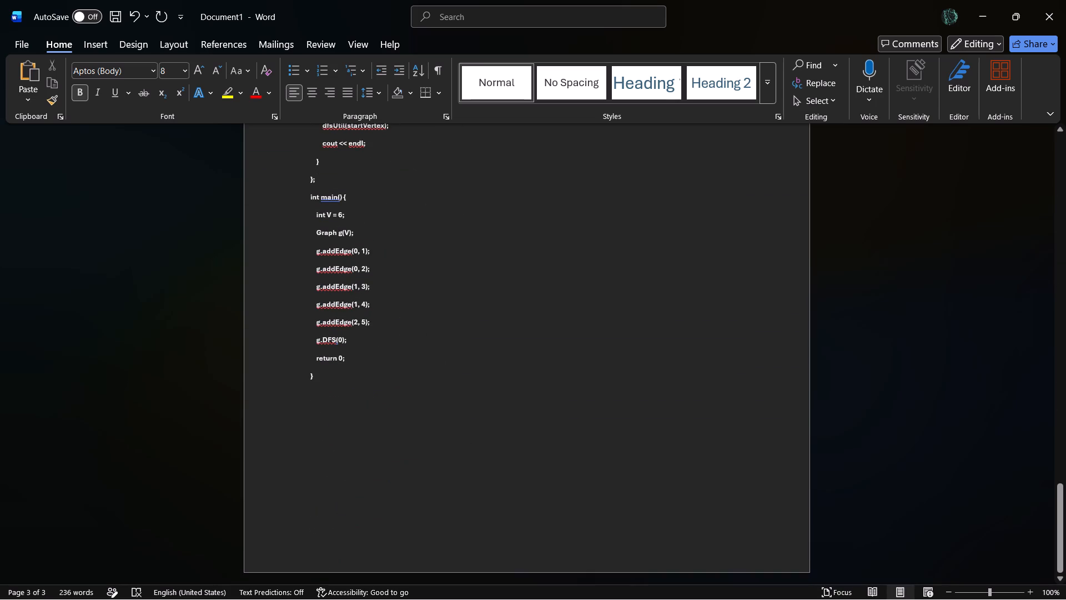
text(PRACTICUM)
key(space)
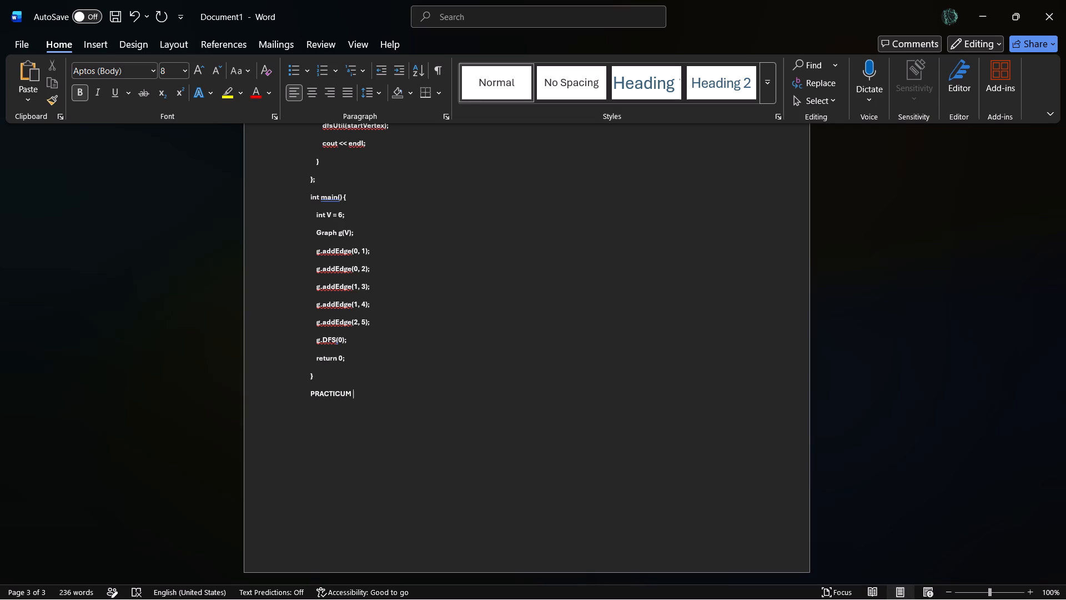
text(14)
Check the practicum headings in the Word document against the source files listed in Visual Studio Code's c++ folder.
key(alt+Tab)
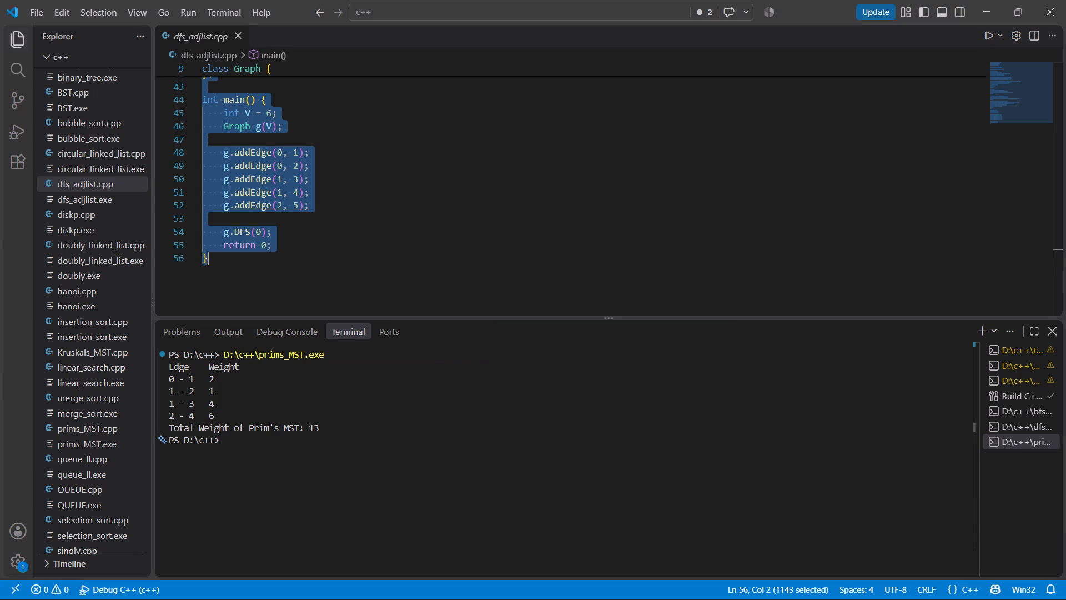
click(350, 265)
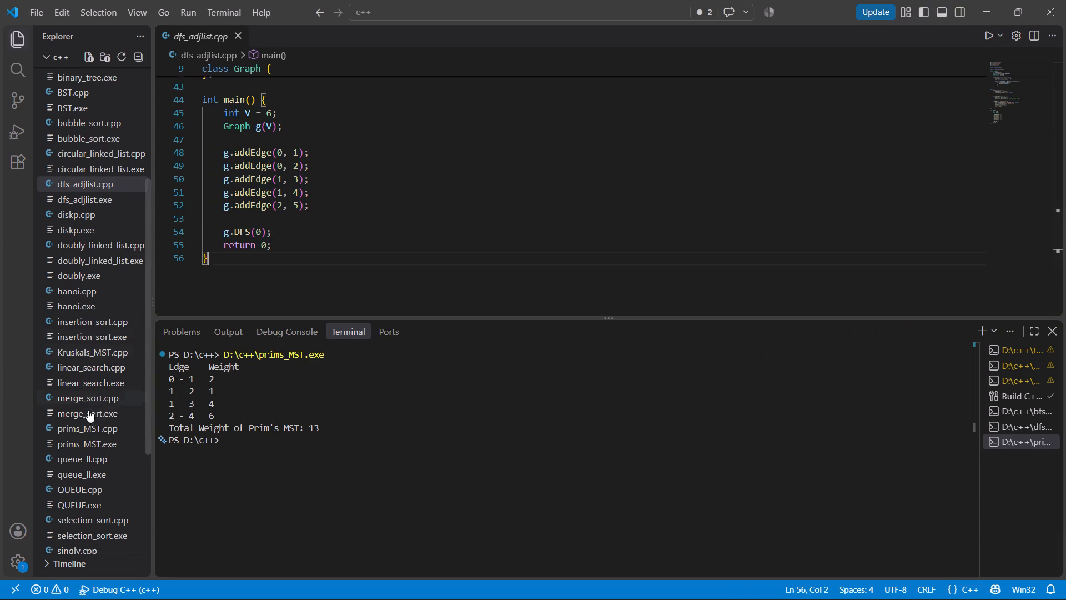
key(alt+Tab)
scroll(403, 384, up, 7)
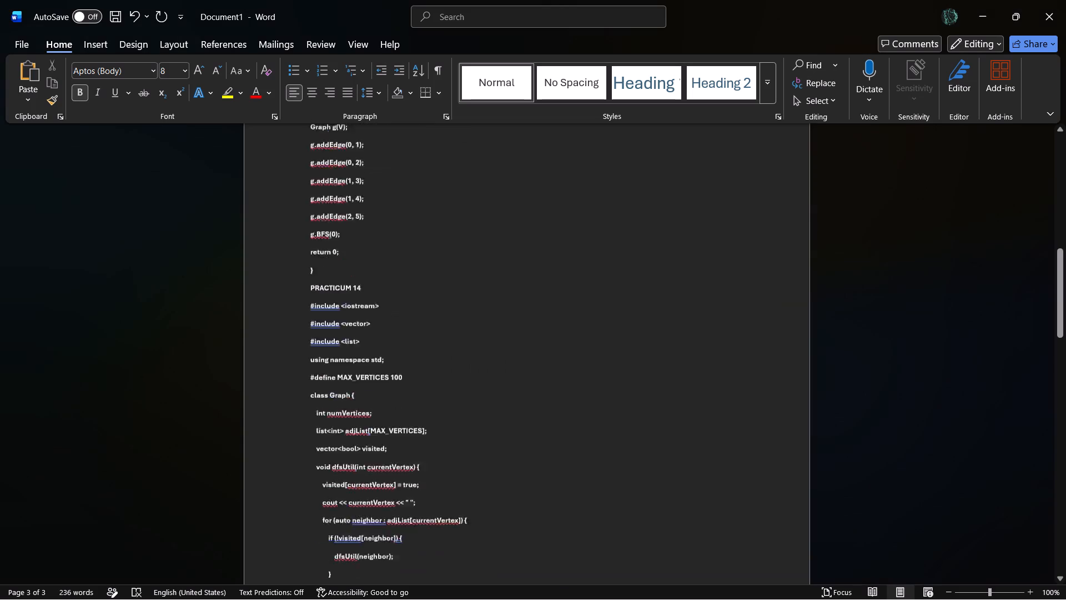
scroll(403, 384, up, 2)
key(alt+Tab)
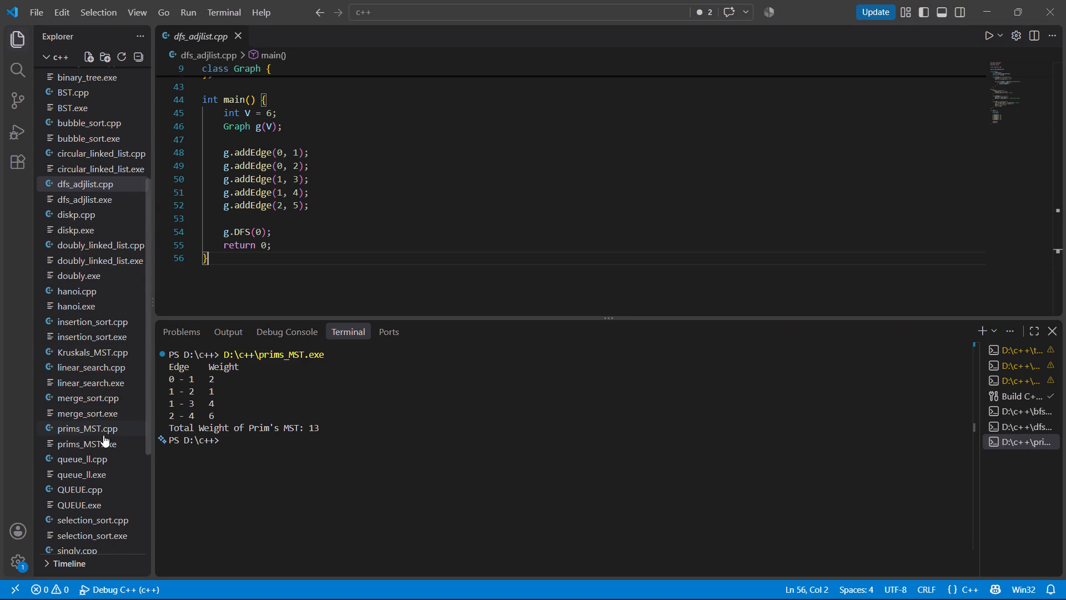
scroll(103, 431, down, 3)
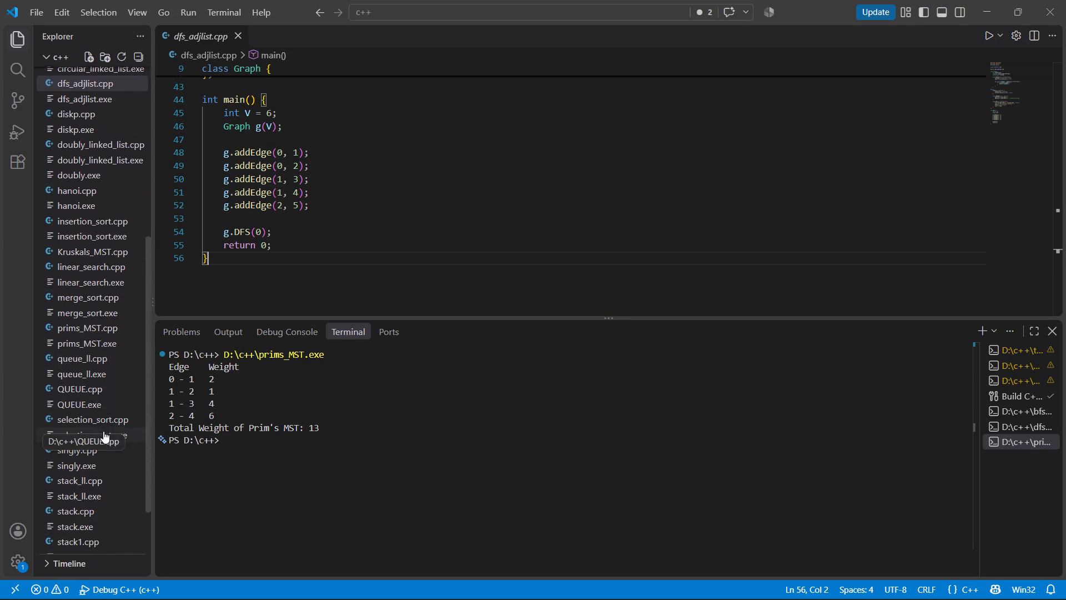
scroll(103, 431, down, 3)
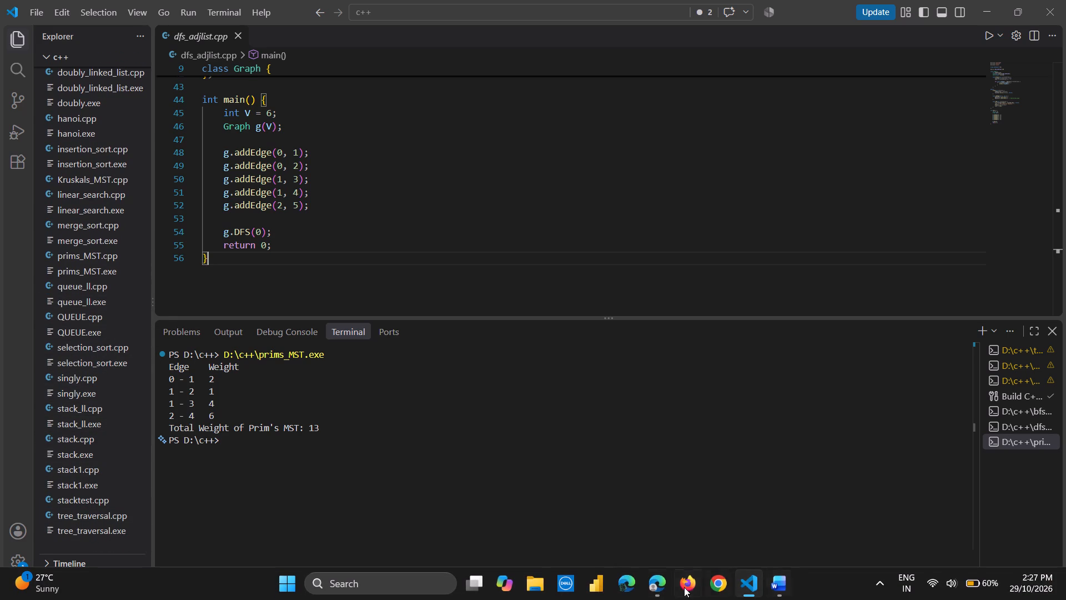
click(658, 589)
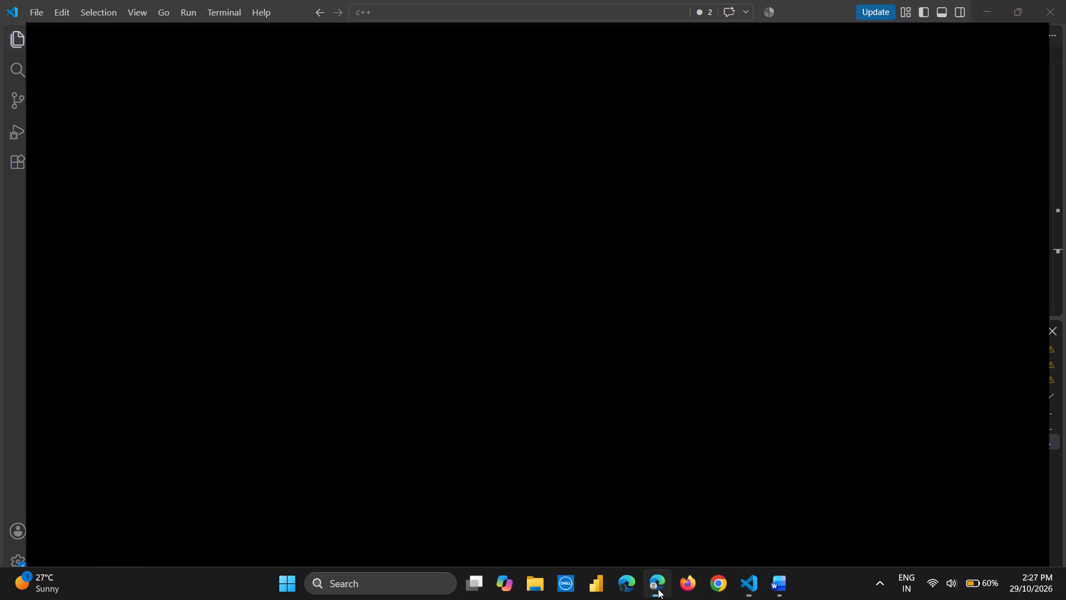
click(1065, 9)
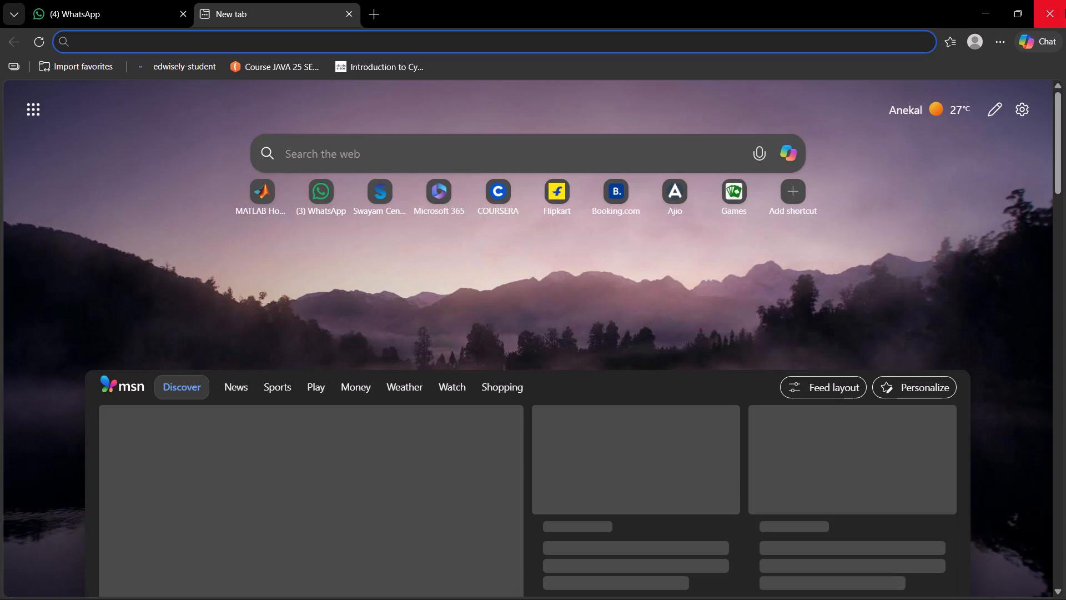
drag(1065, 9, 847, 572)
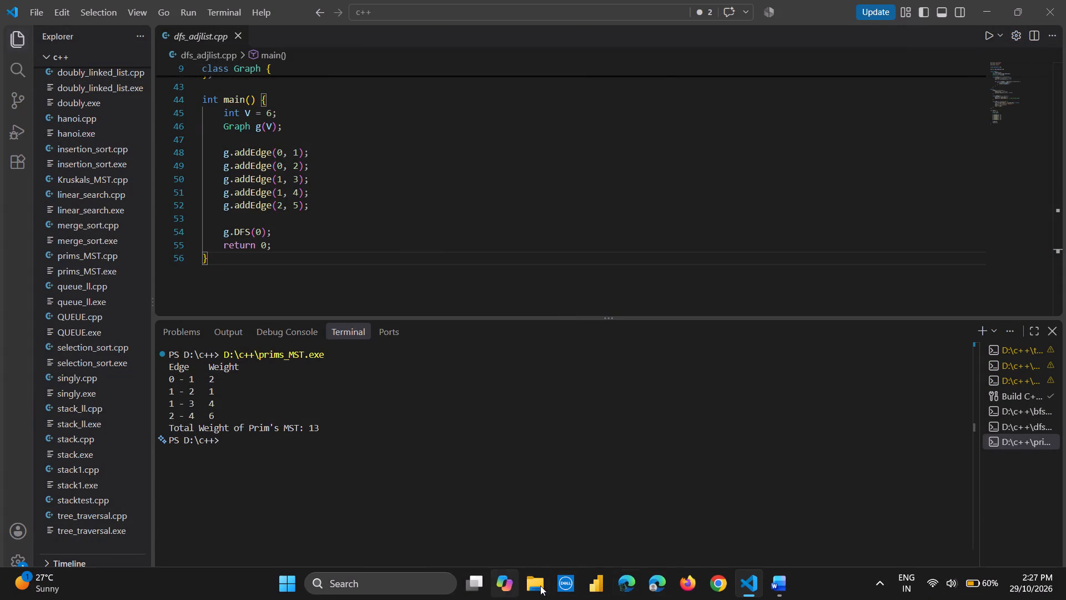
Look through the recent files in File Explorer for the practicum sources, and return to the Word document.
click(539, 584)
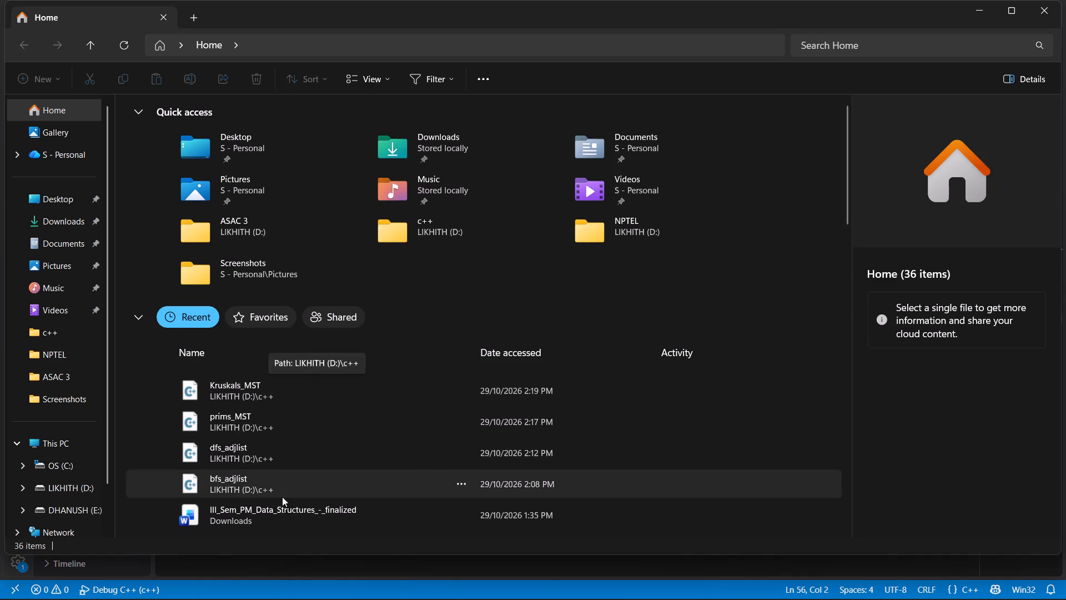
scroll(283, 504, down, 2)
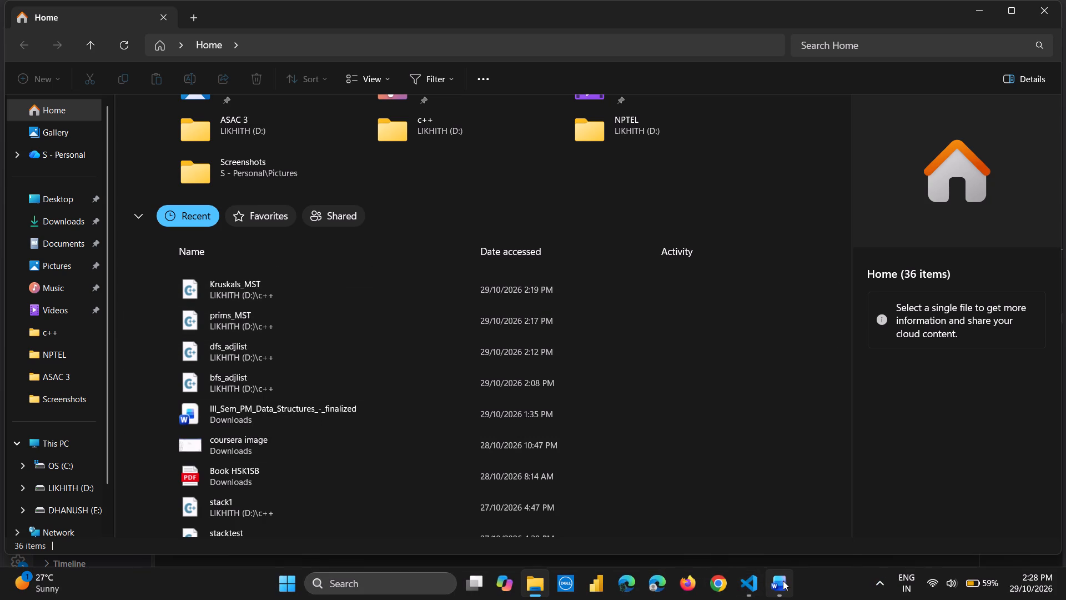
click(751, 586)
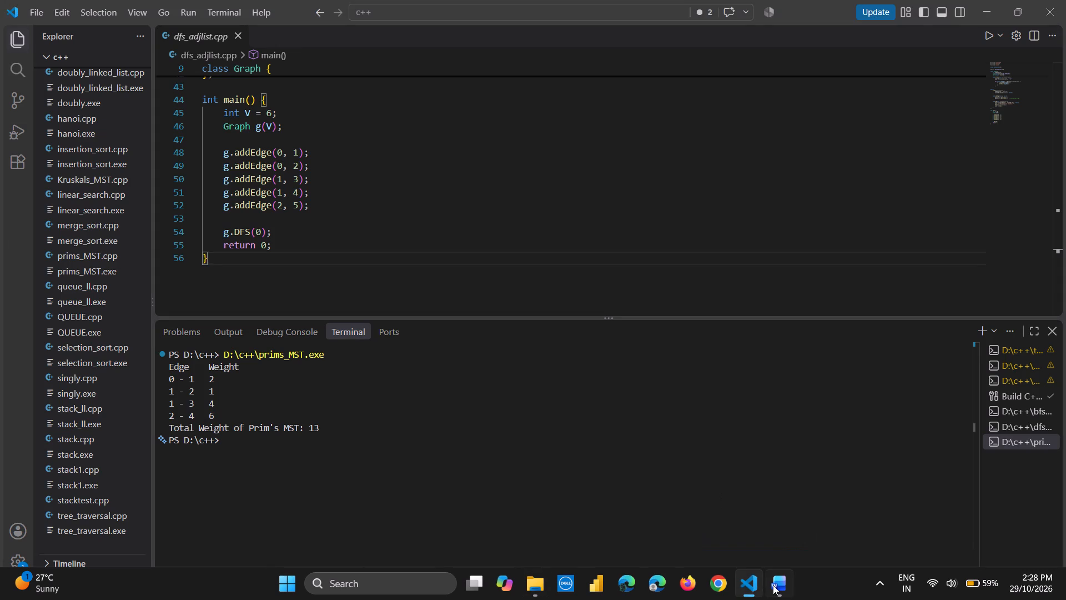
click(775, 585)
Change the heading at the end of the document to PRACTICUM 15 and start a new line below it.
scroll(414, 260, down, 3)
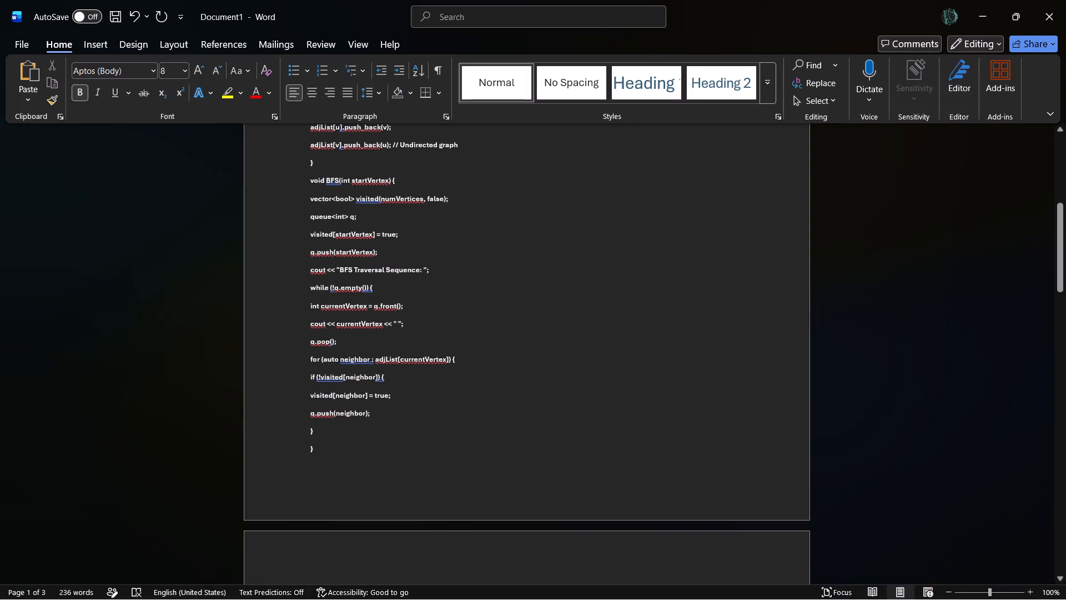
scroll(414, 260, down, 5)
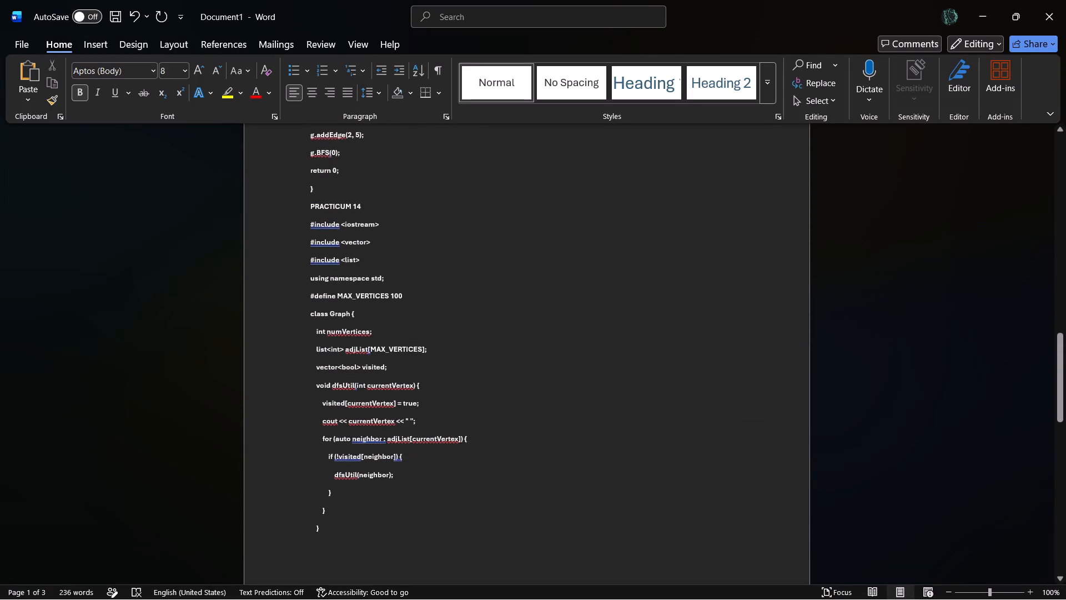
scroll(414, 260, down, 5)
key(BackSpace)
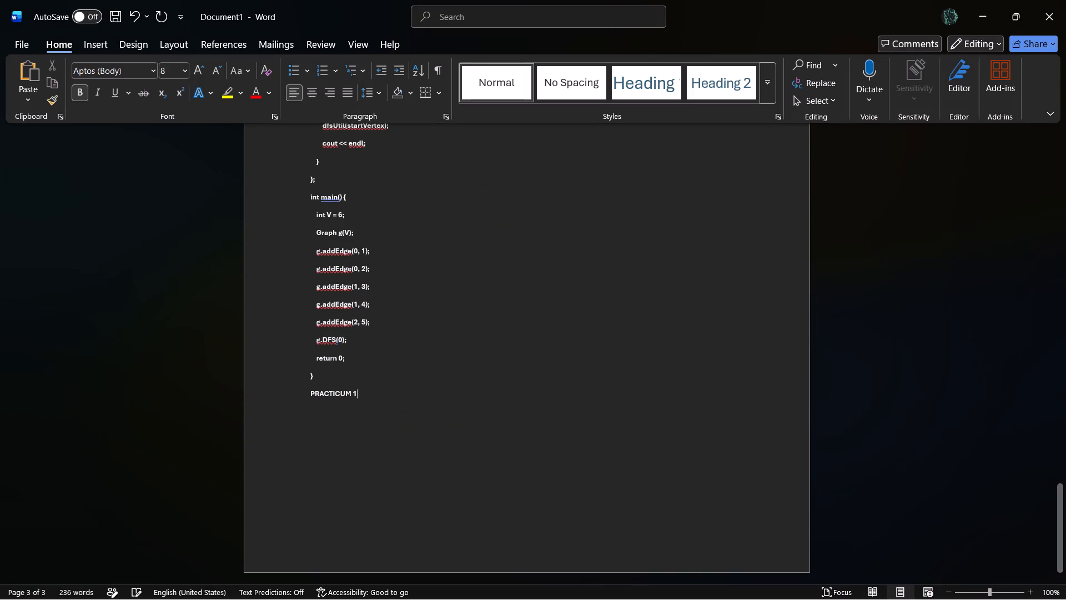
key(5)
key(Return)
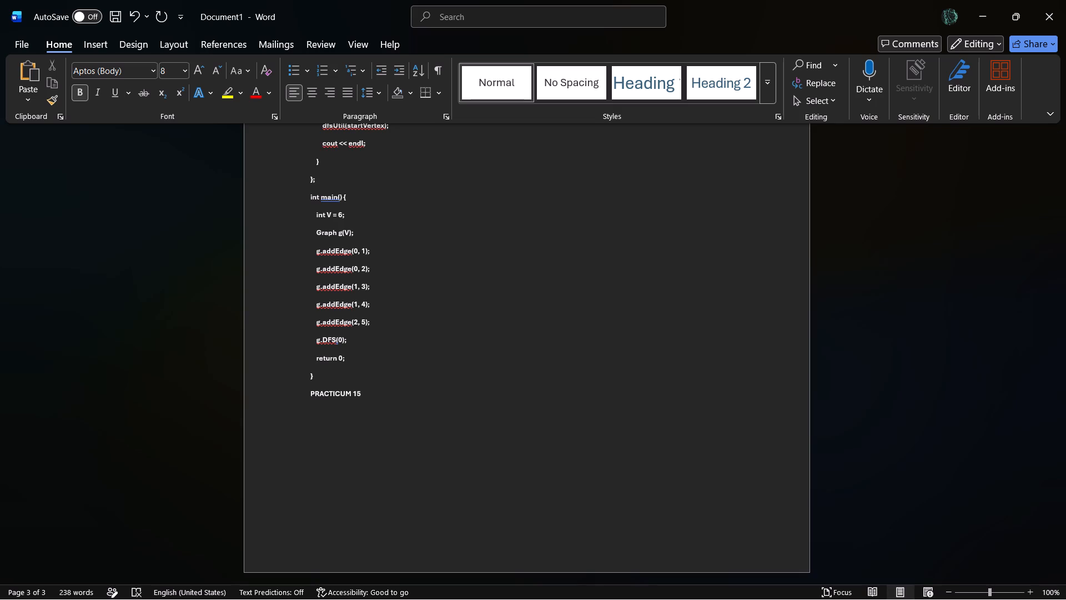
Add the subheading PRISM CODE under PRACTICUM 15, followed by an empty line for the code.
text(PR)
text(ISM)
key(space)
text(COE)
key(BackSpace)
text(DE)
key(Return)
Switch to Visual Studio Code, open Kruskals_MST.cpp and run it with the Debug C++ build configuration.
key(alt+Tab)
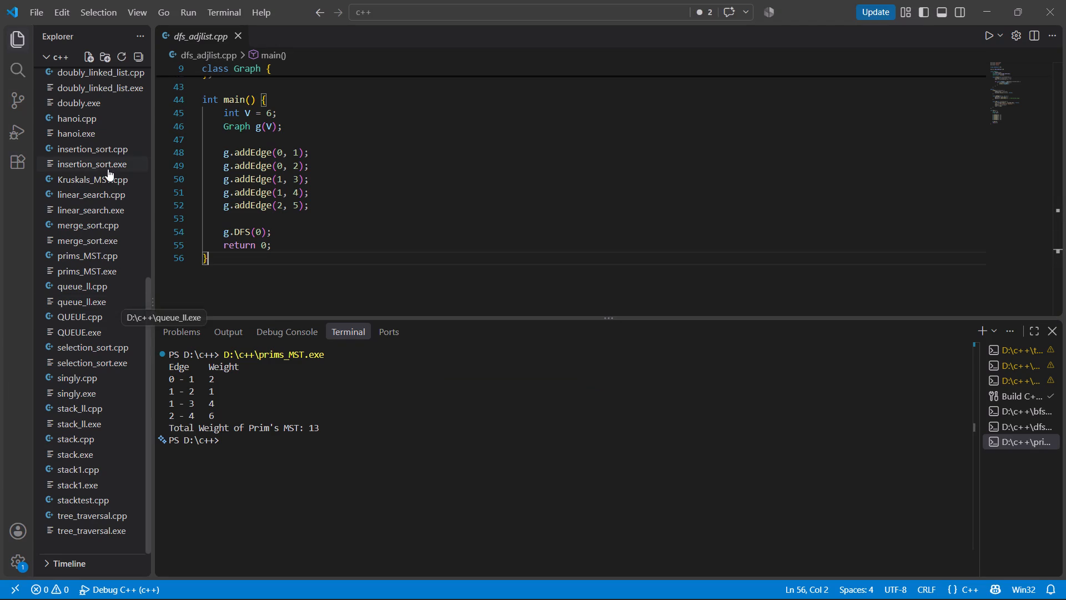
scroll(108, 169, up, 11)
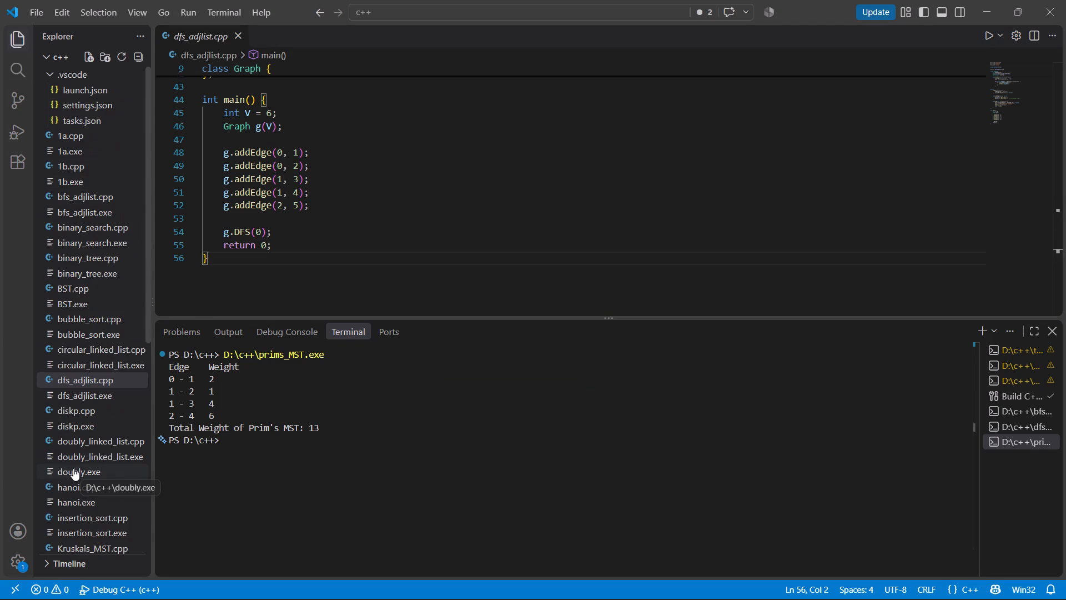
scroll(73, 468, down, 2)
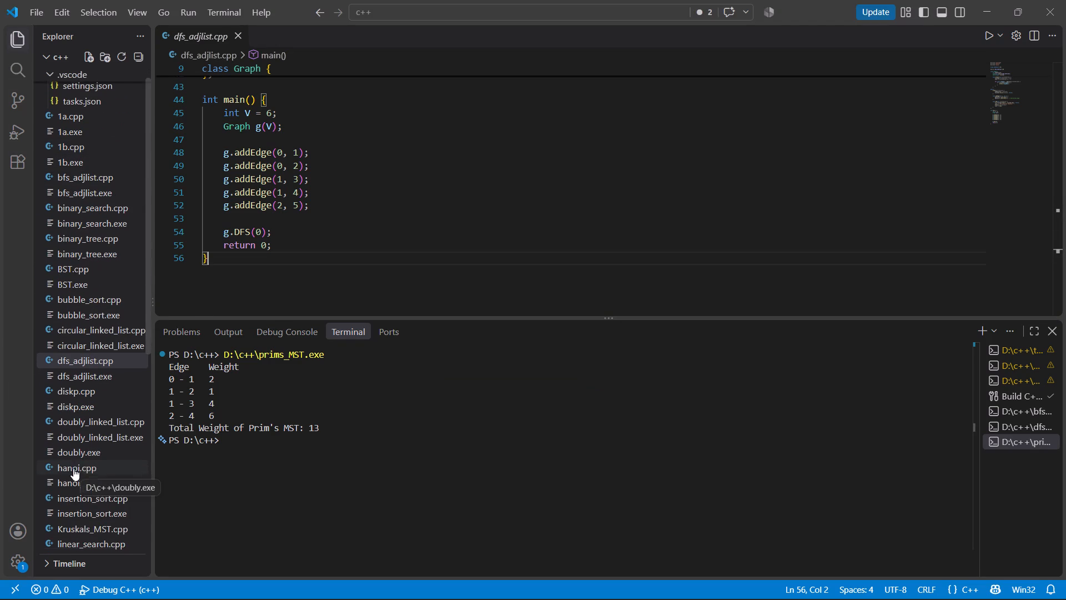
scroll(73, 468, down, 3)
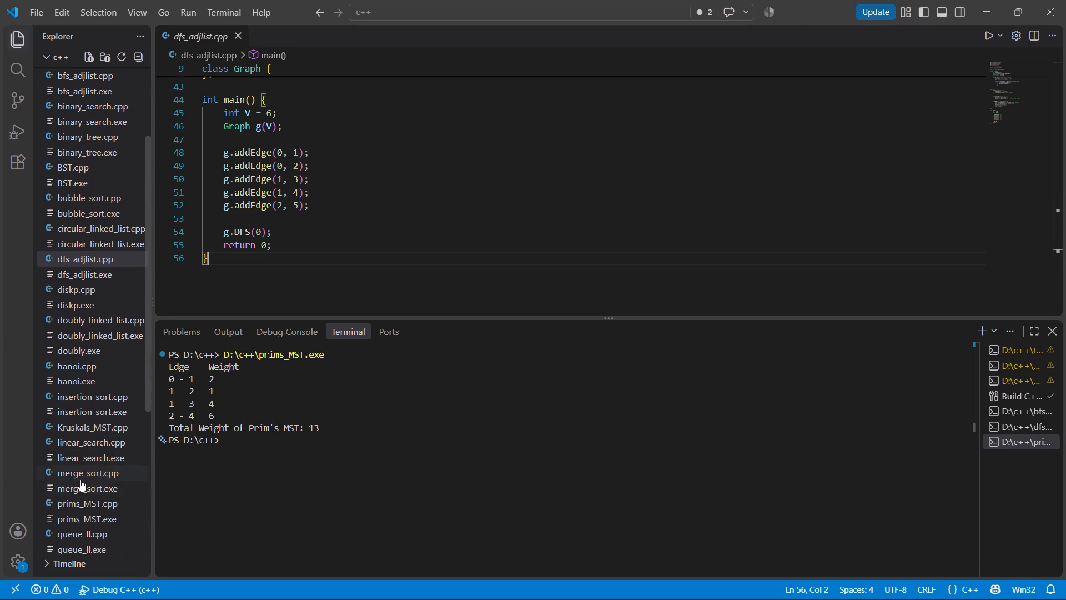
click(84, 505)
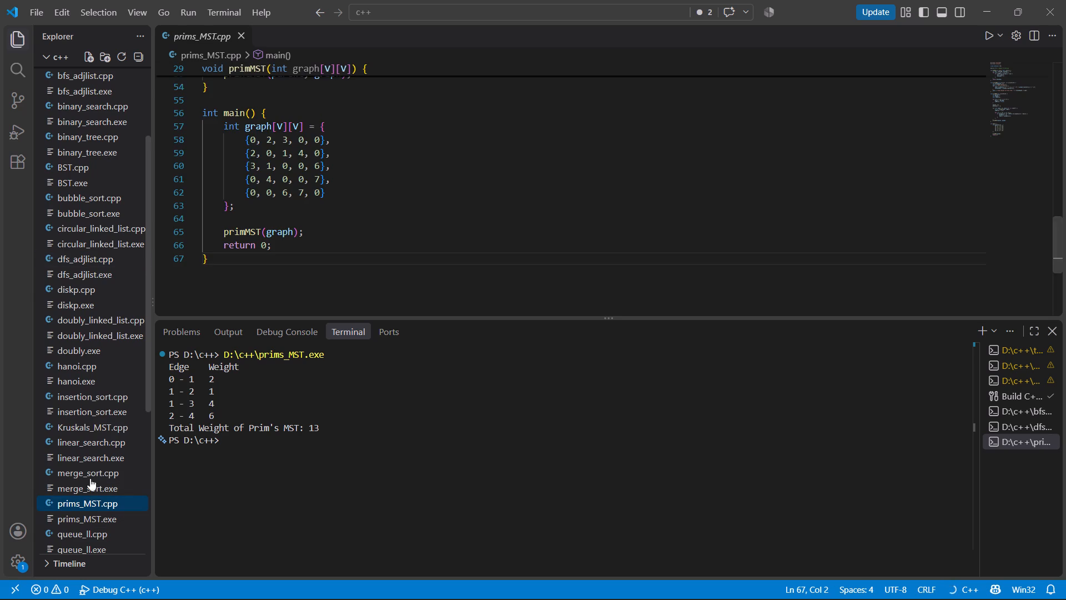
click(85, 428)
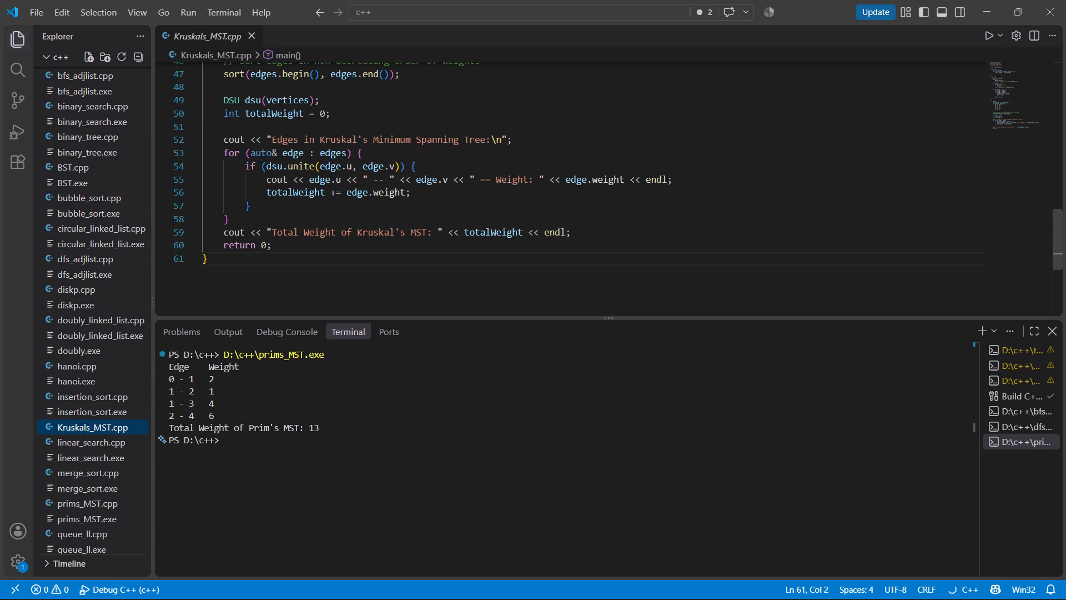
click(992, 39)
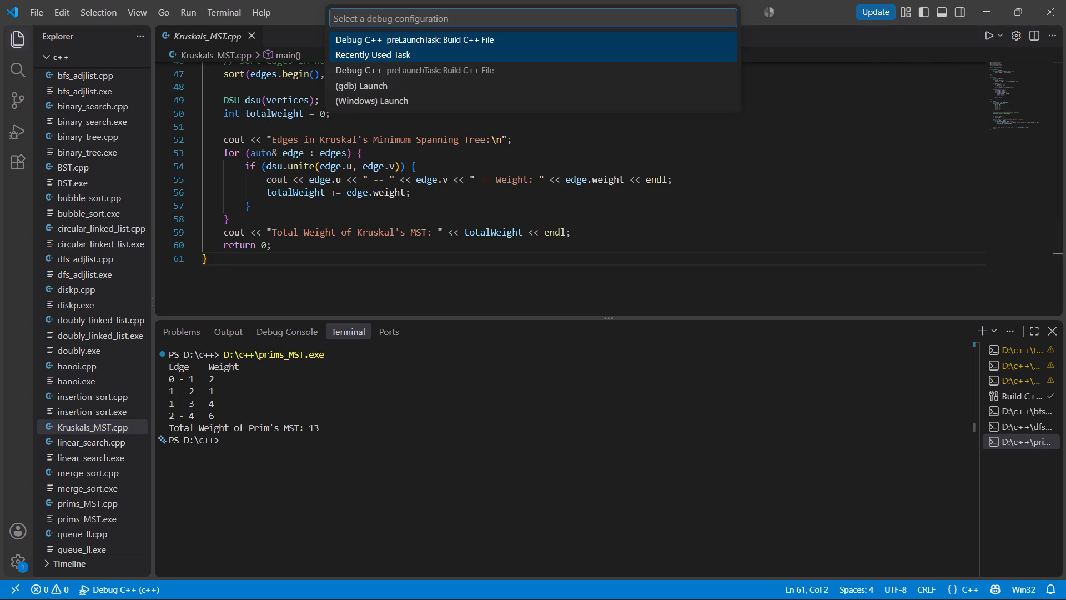
click(656, 41)
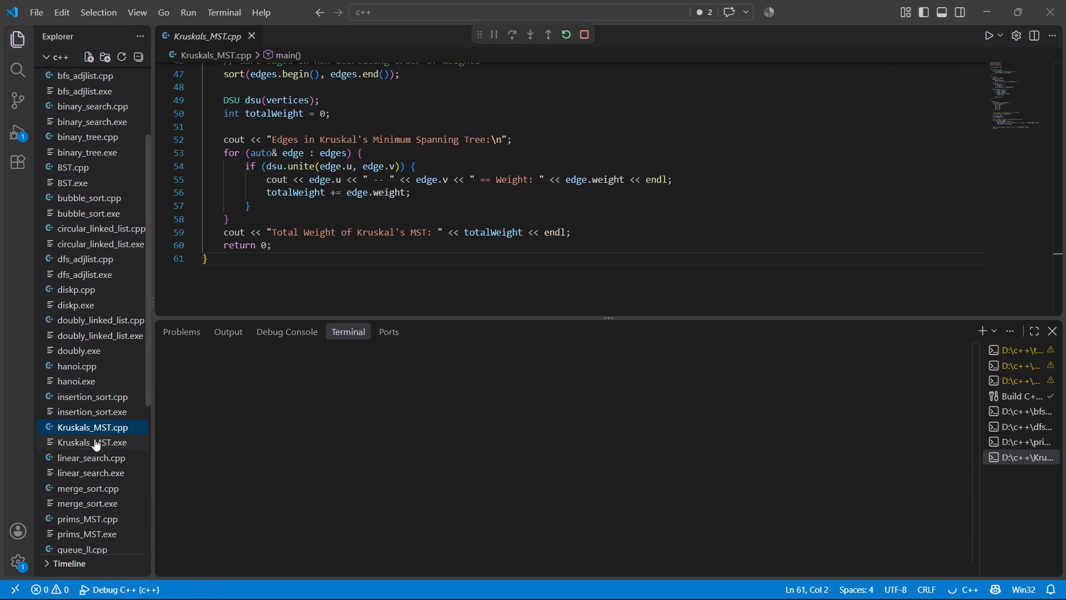
Copy the entire code of prims_MST.cpp and paste it below PRISM CODE in the Word document.
click(82, 517)
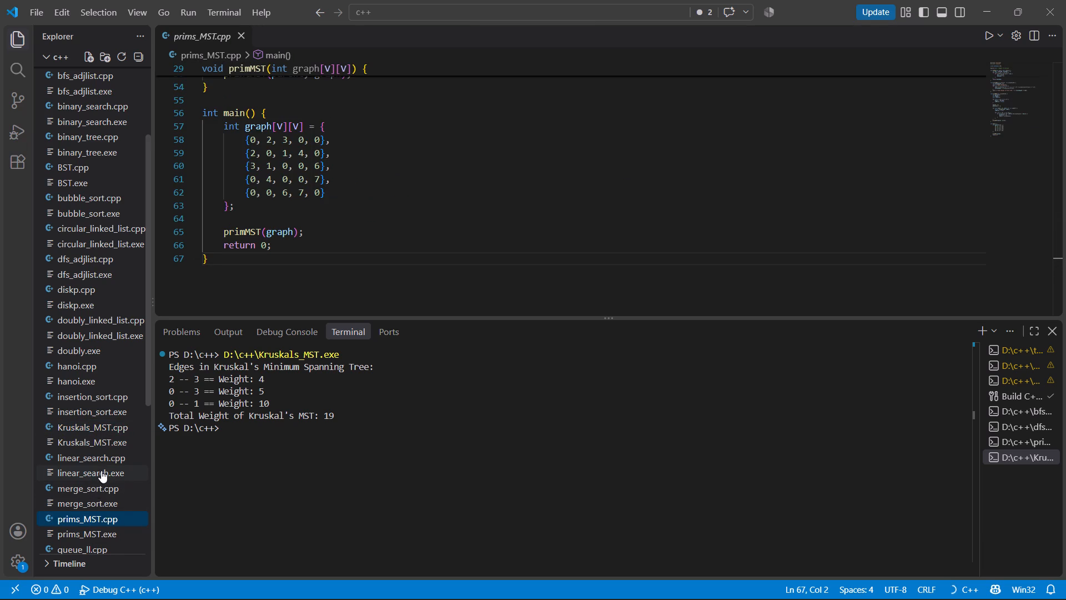
double_click(91, 429)
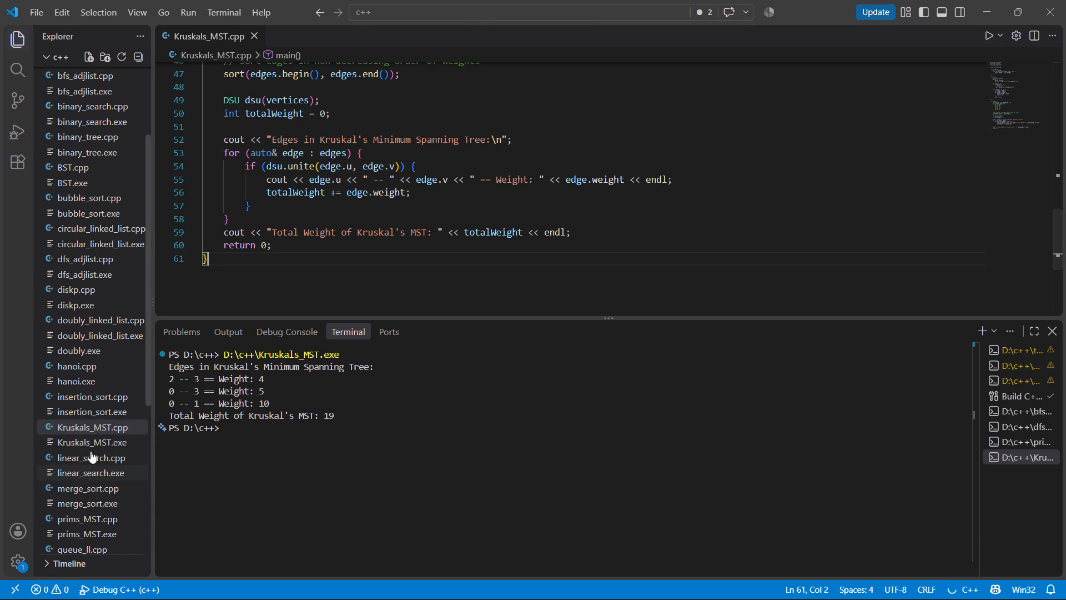
click(76, 515)
click(334, 186)
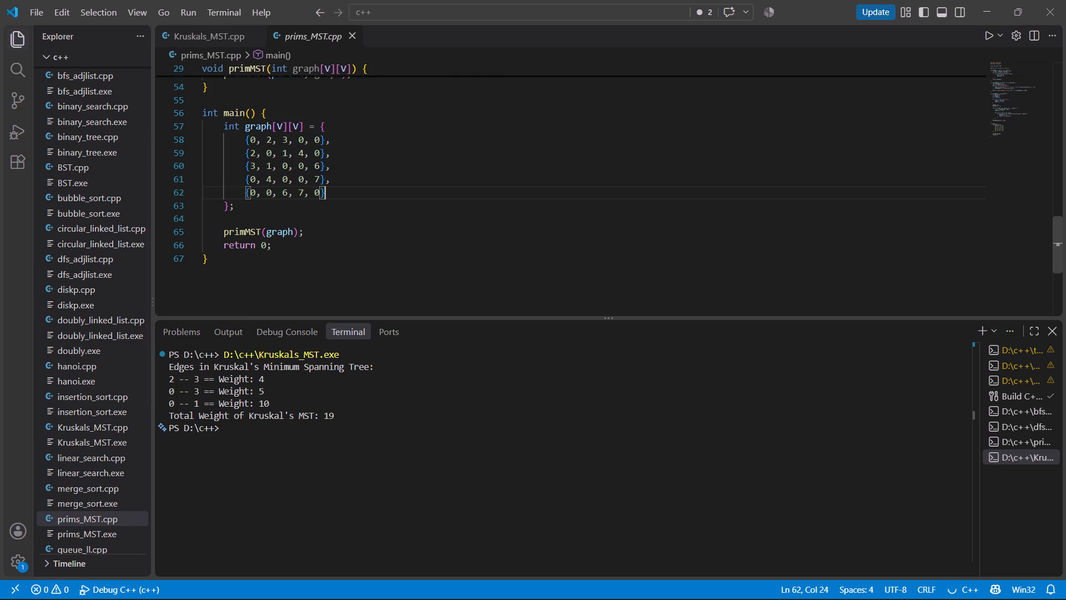
key(ctrl+a)
key(ctrl+c)
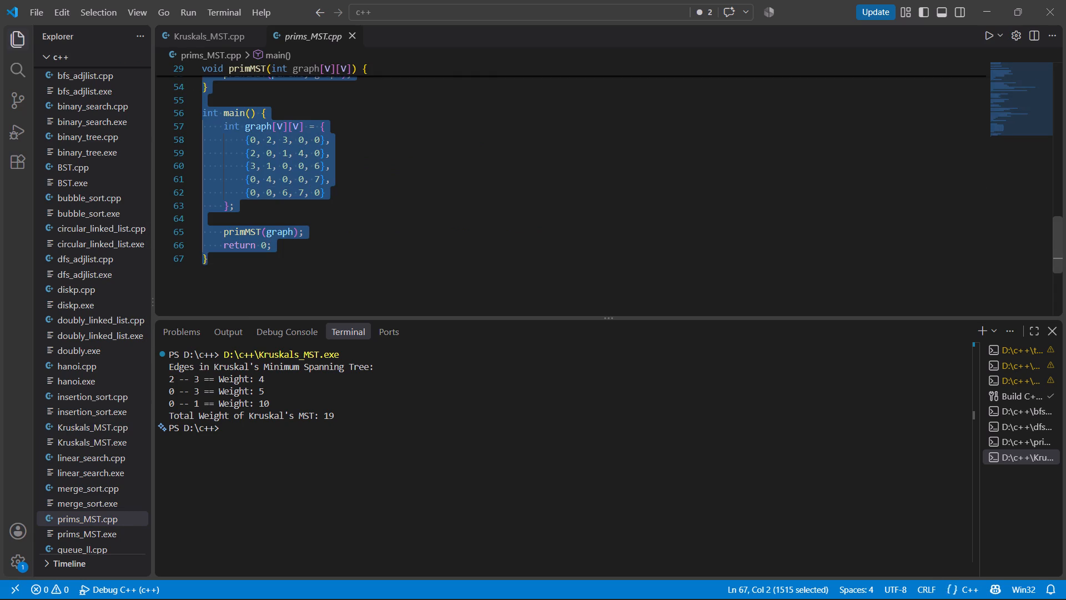
key(ctrl+c)
key(ctrl+c)
key(ctrl+c)
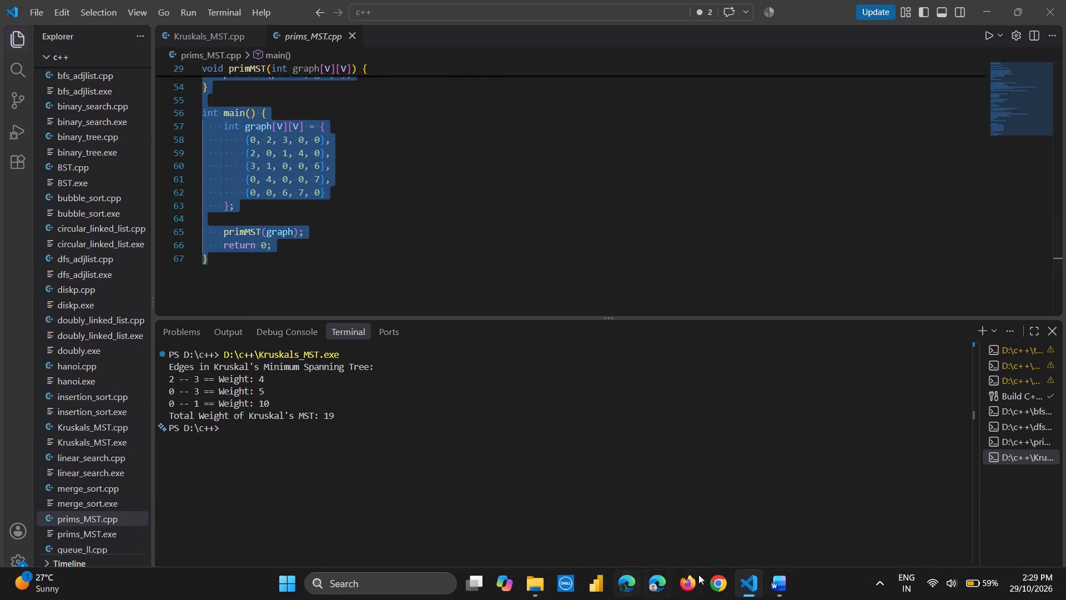
click(777, 583)
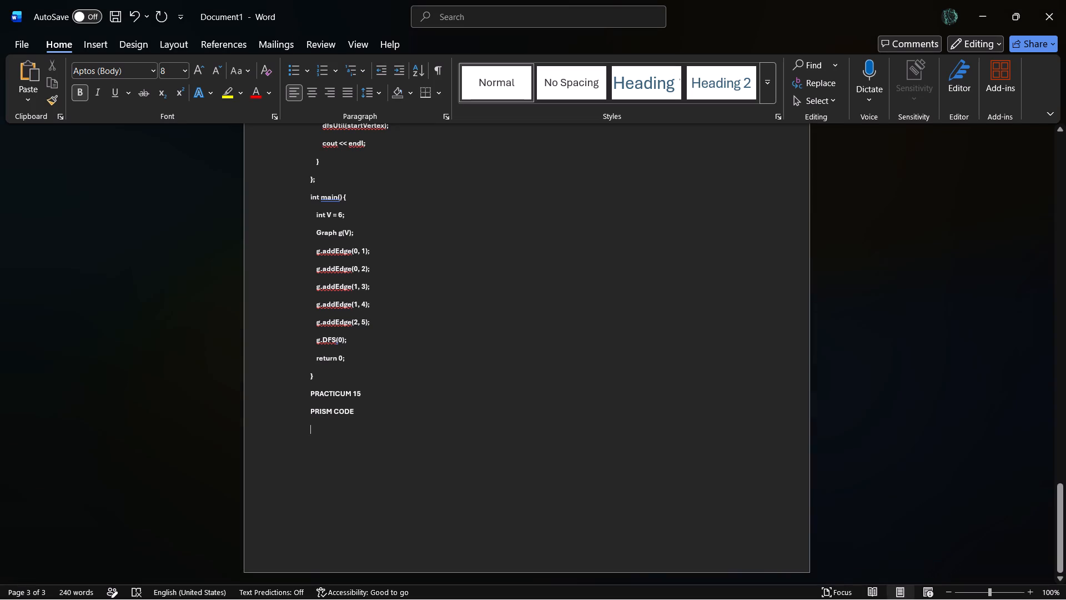
key(ctrl+v)
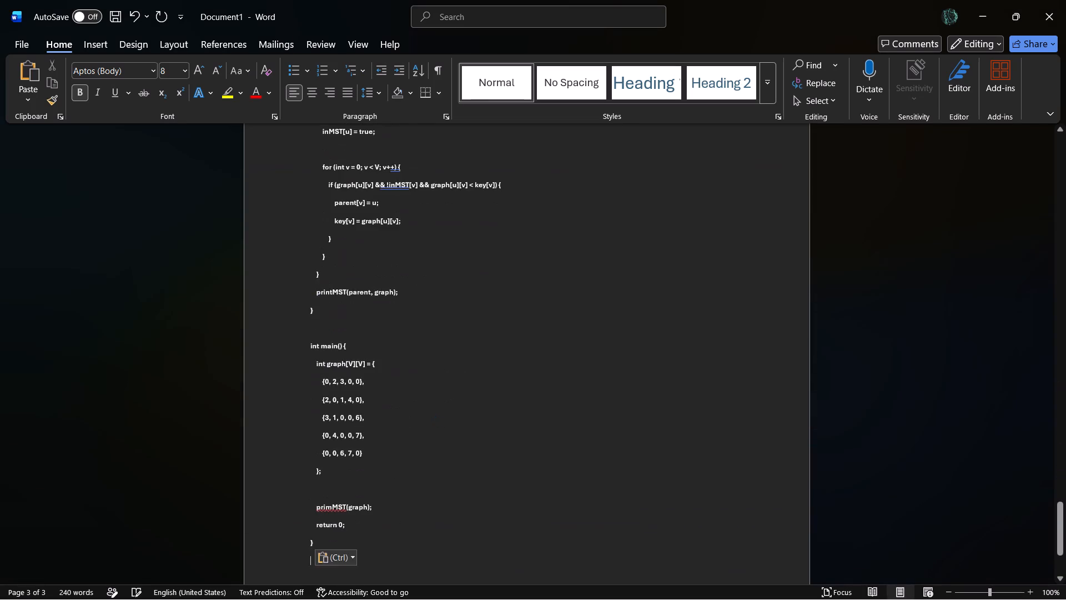
scroll(437, 418, up, 5)
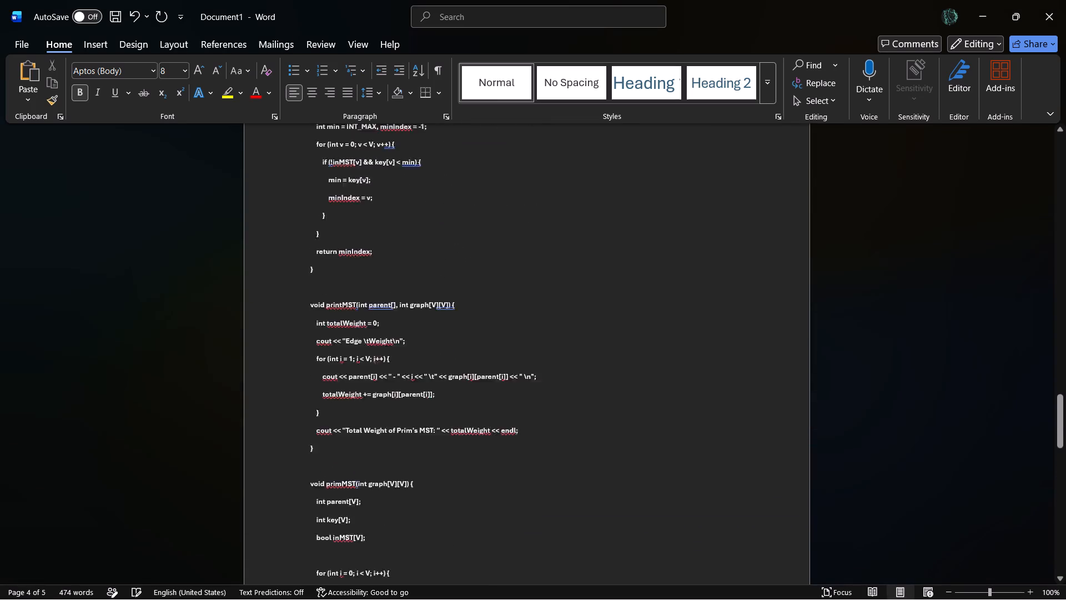
Remove the blank lines around using namespace std and #define V 5 at the start of the PRISM CODE listing, up to minKey.
scroll(437, 418, up, 3)
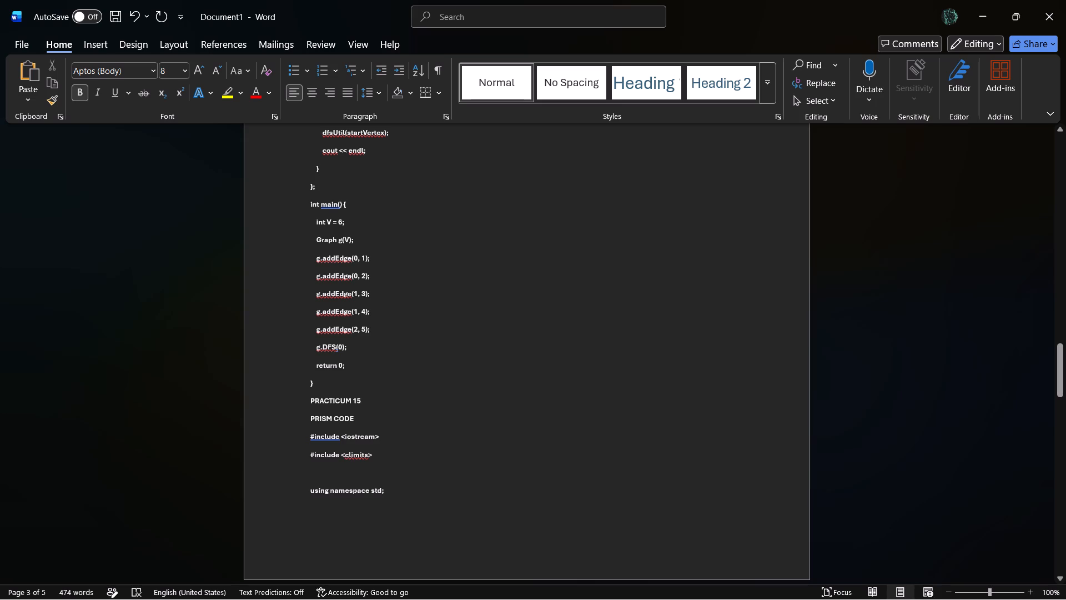
click(393, 434)
key(Down)
key(Down)
key(BackSpace)
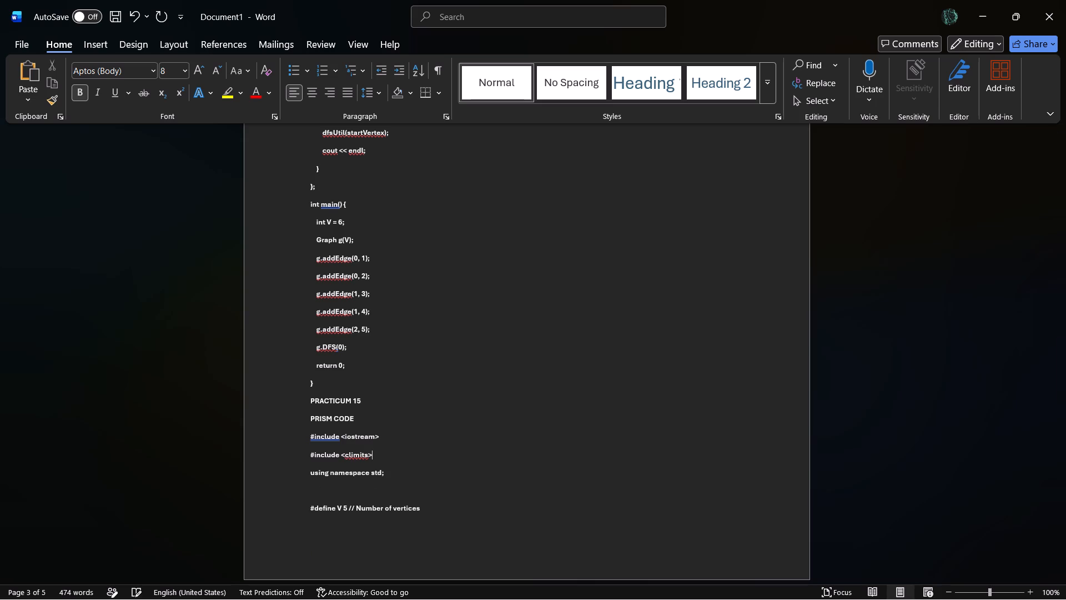
key(Down)
key(Down)
key(BackSpace)
key(Down)
key(Down)
key(Down)
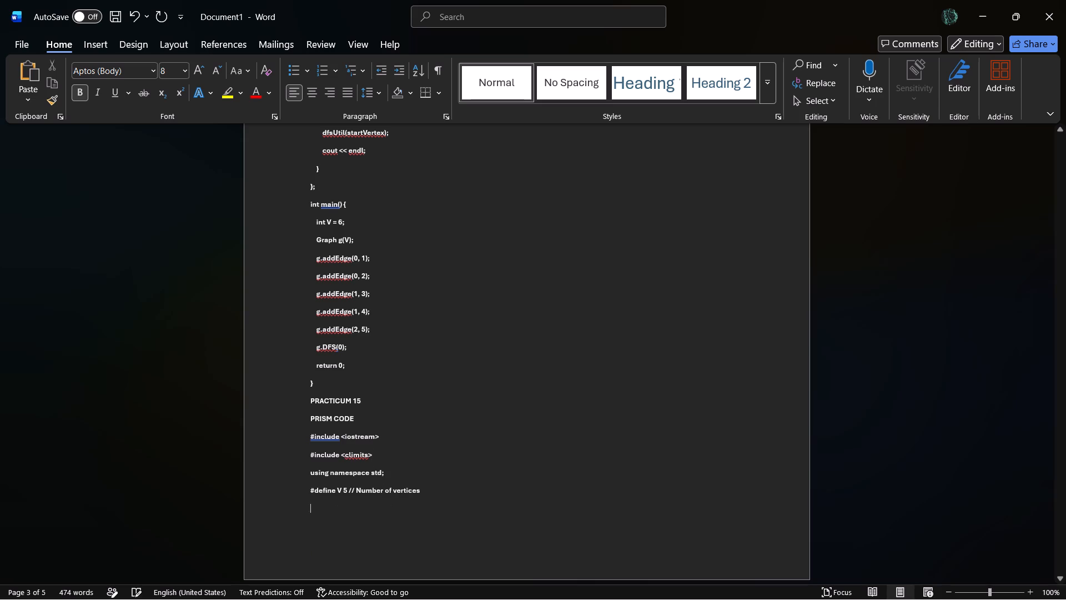
key(Up)
key(BackSpace)
Delete the blank line between the minKey and printMST functions in the pasted Prim's code.
key(Down)
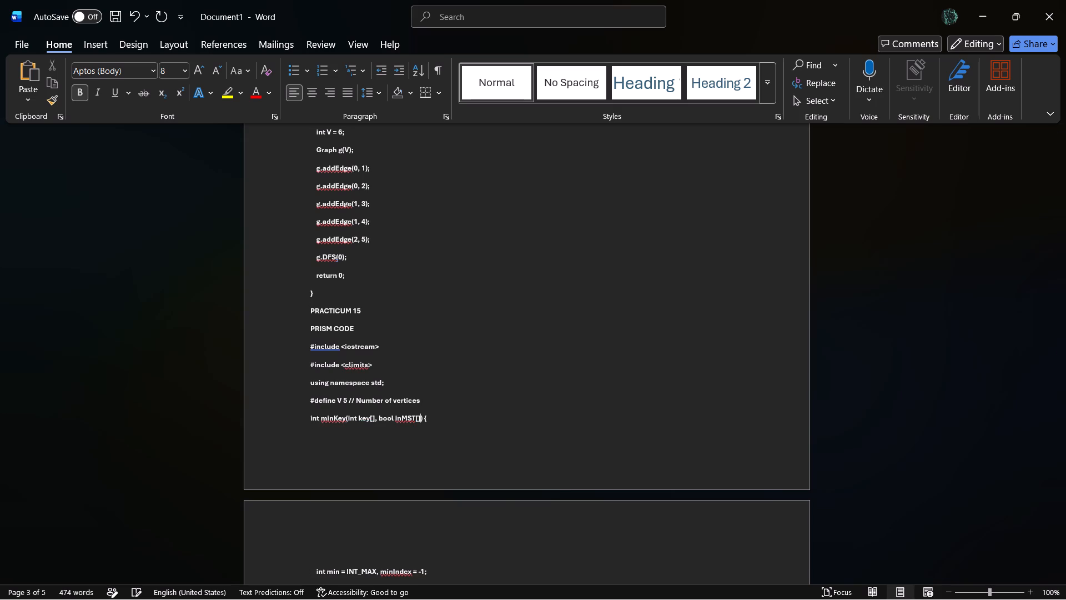
key(Down)
key(Down)
key(Down)
key(Down)
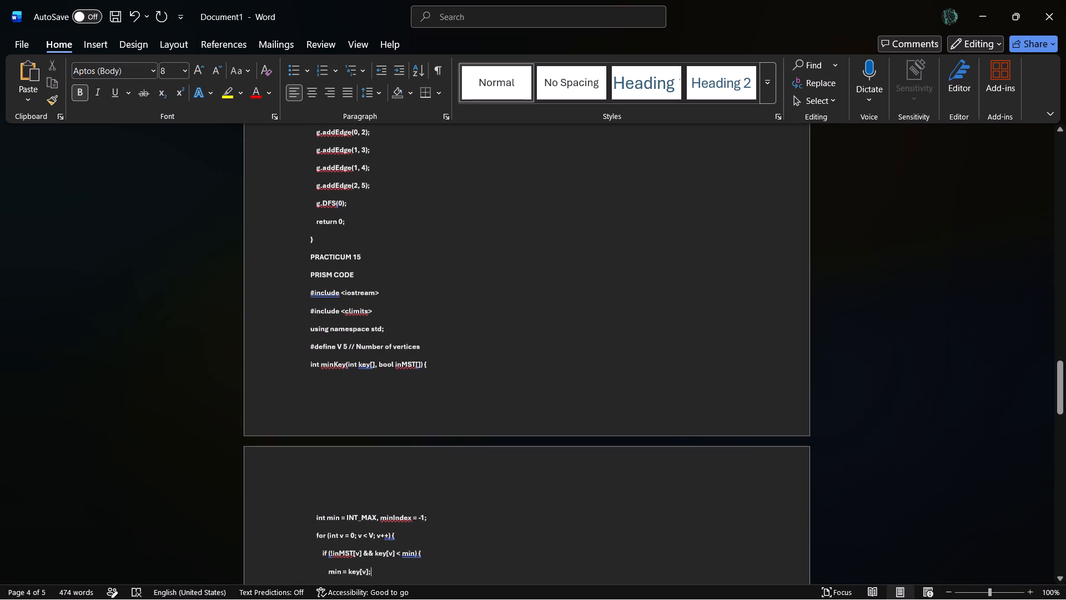
key(Down)
key(Down)
key(Down)
key(Down)
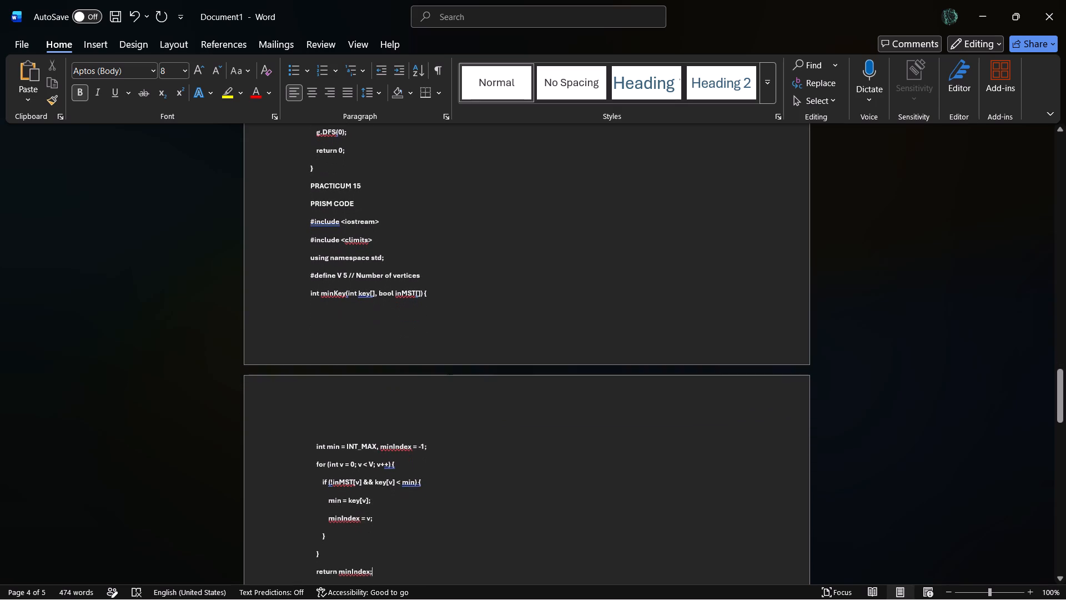
key(Down)
key(Down)
key(BackSpace)
Delete the blank line between the printMST and primMST functions.
key(Down)
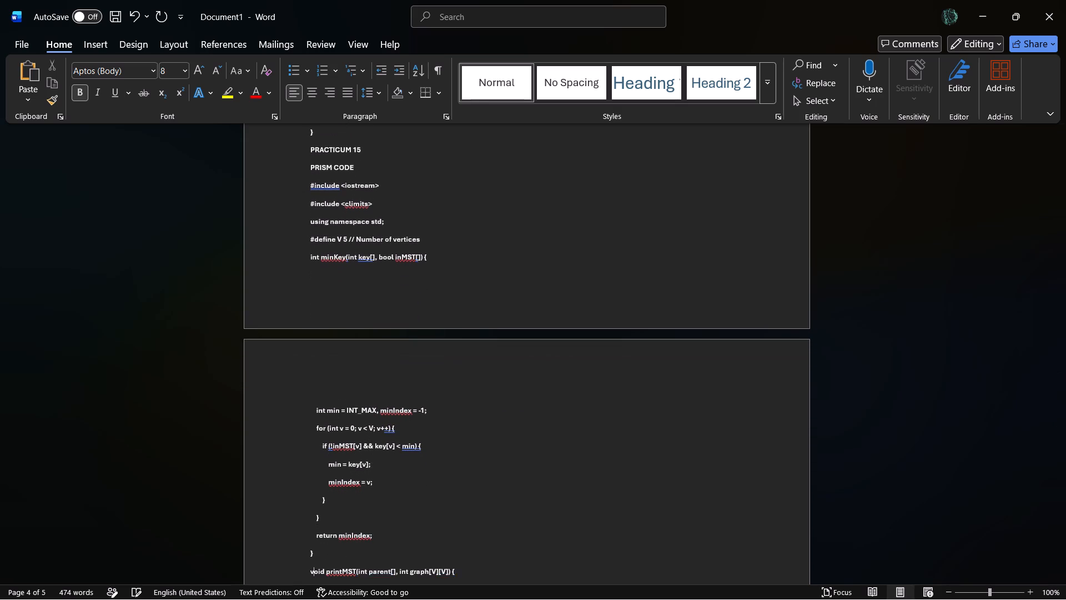
key(Down)
key(Down)
key(Down)
key(Down)
key(Down)
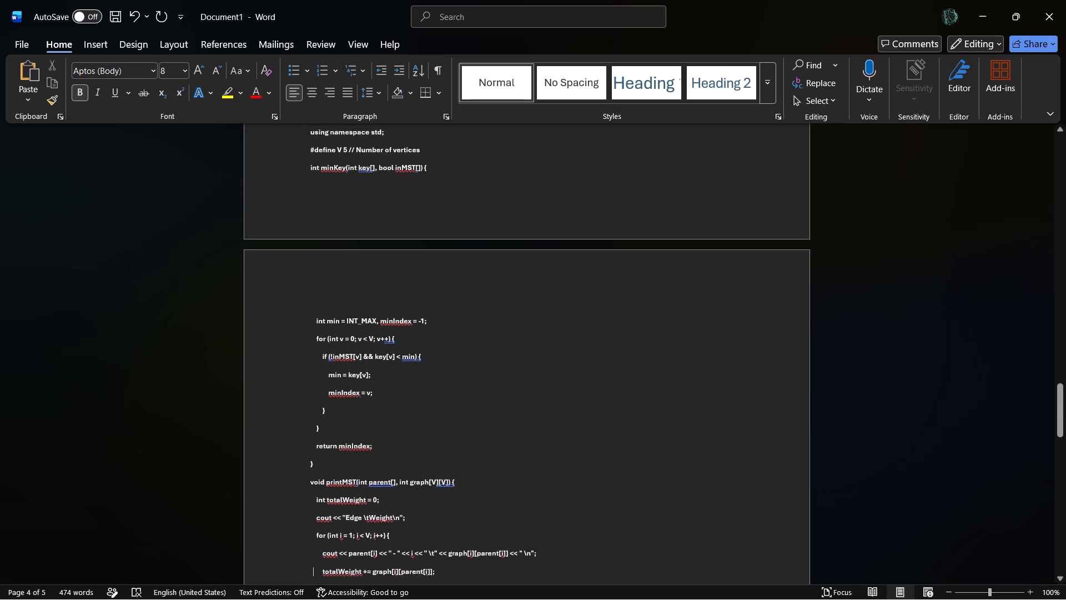
key(Down)
key(Down)
key(Down)
key(Down)
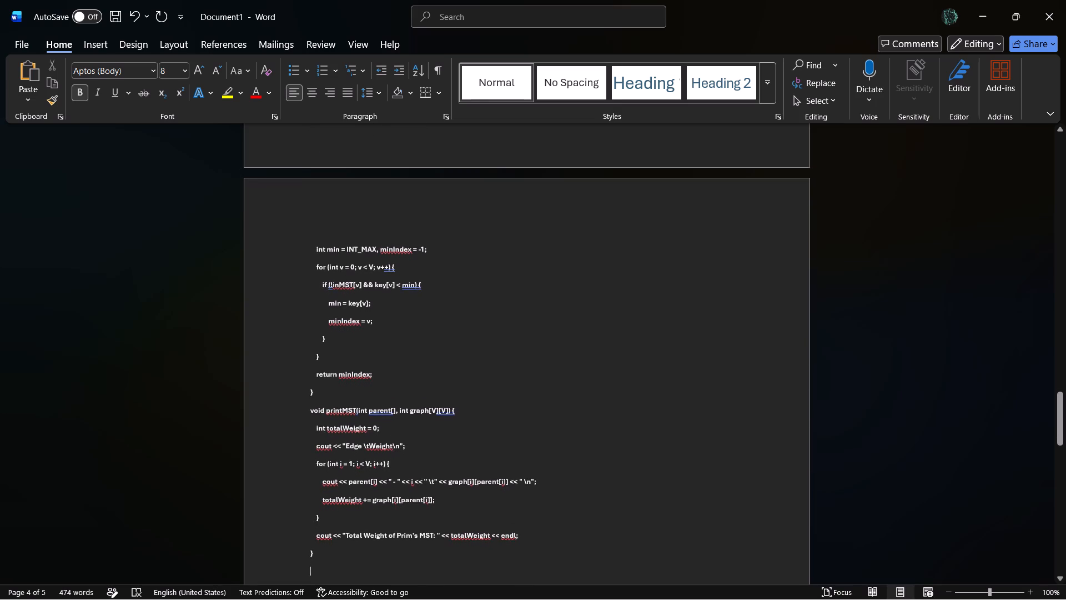
key(Down)
key(Up)
key(BackSpace)
Remove the blank lines before and after the key and inMST initialisation loop in primMST.
key(Down)
key(Down)
key(Down)
key(Down)
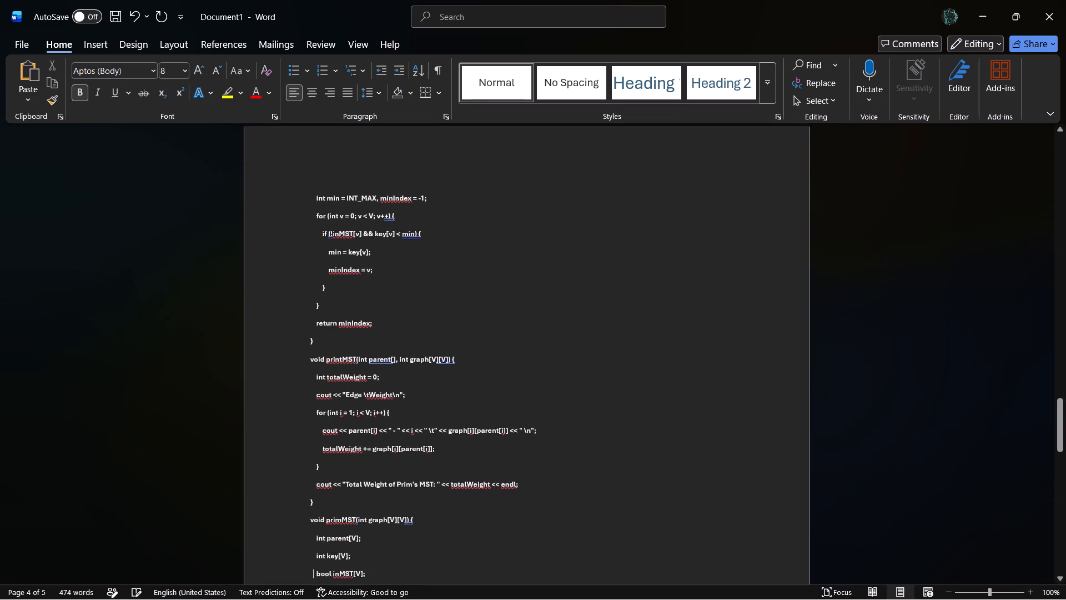
key(Down)
key(BackSpace)
key(Down)
key(Down)
key(Down)
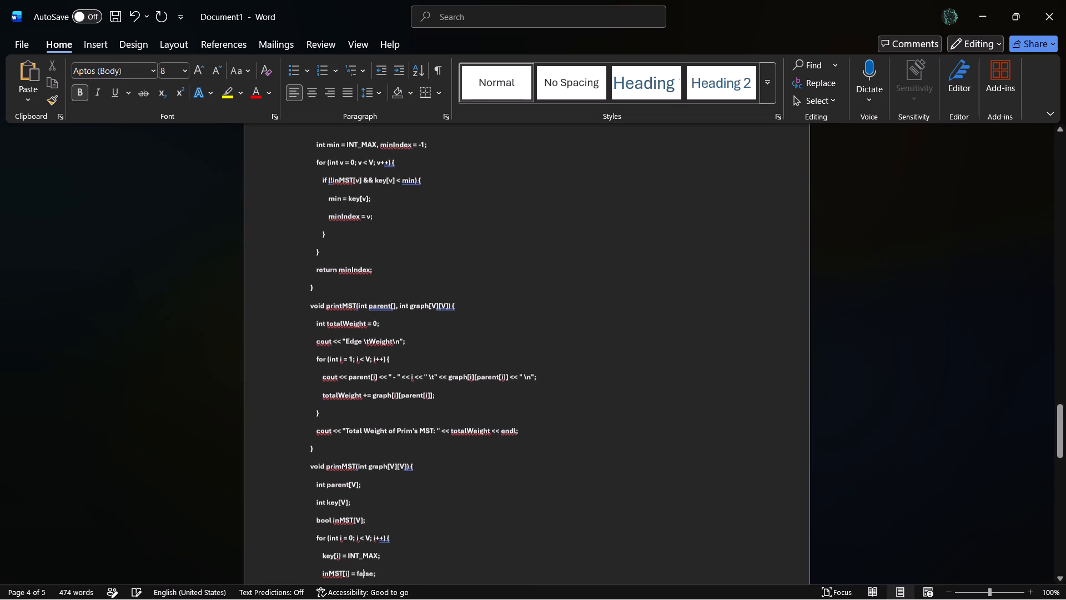
key(Down)
key(Down)
key(Down)
key(Up)
key(BackSpace)
Remove the blank lines before the count loop and before its inner v loop in primMST.
key(Down)
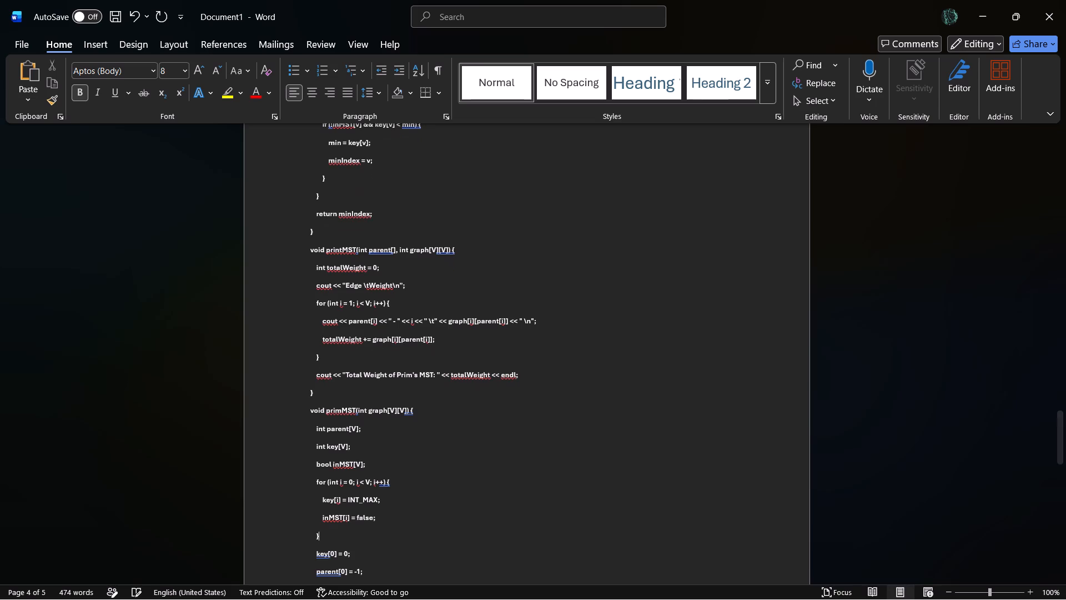
key(Down)
key(Down)
key(Down)
key(Down)
key(Up)
key(Up)
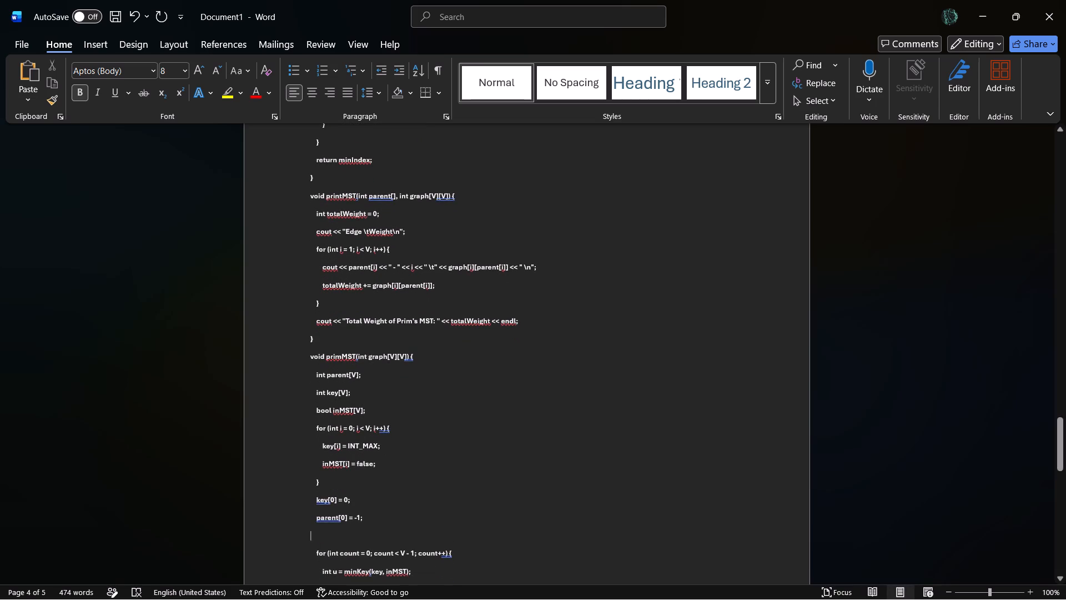
key(BackSpace)
key(Down)
key(Down)
key(Down)
key(Down)
key(Down)
key(Up)
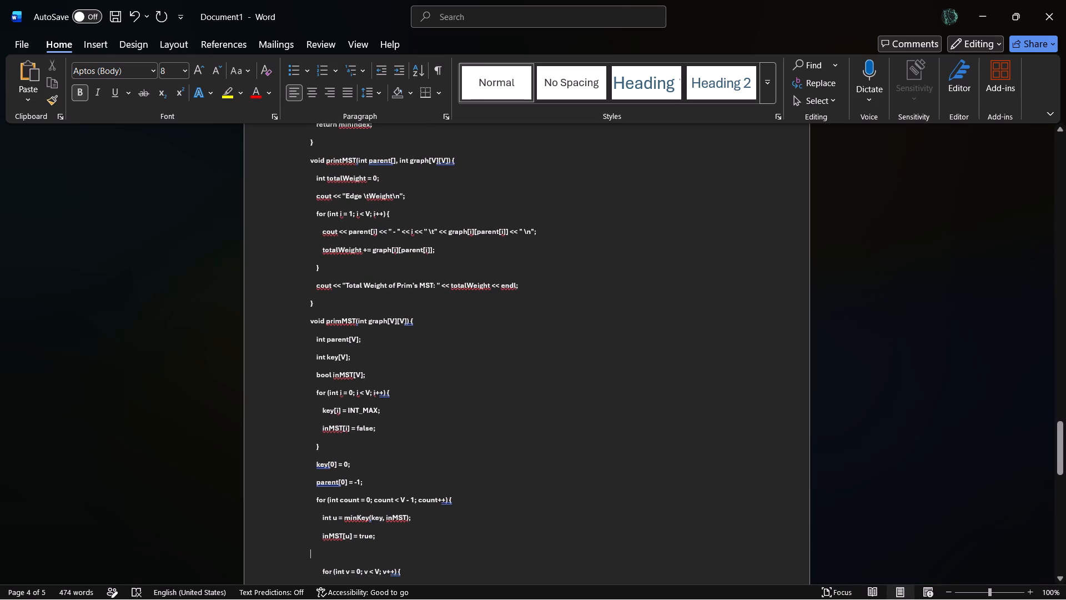
key(BackSpace)
Delete the blank line between the end of primMST and int main().
key(Down)
key(Down)
key(Down)
key(Down)
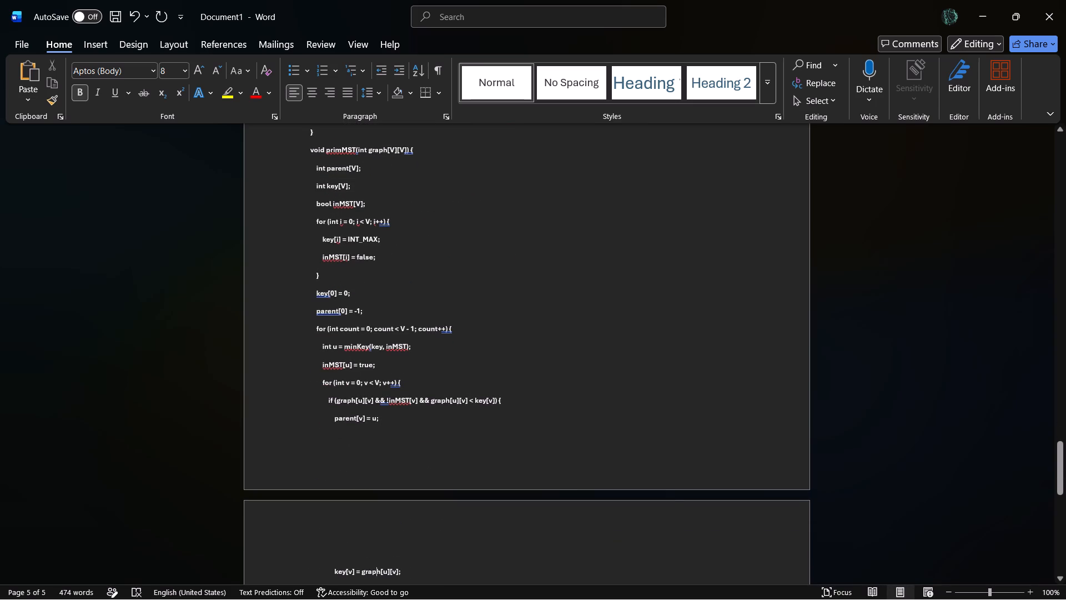
key(Up)
key(Down)
key(Down)
key(Down)
key(Down)
key(Down)
key(Down)
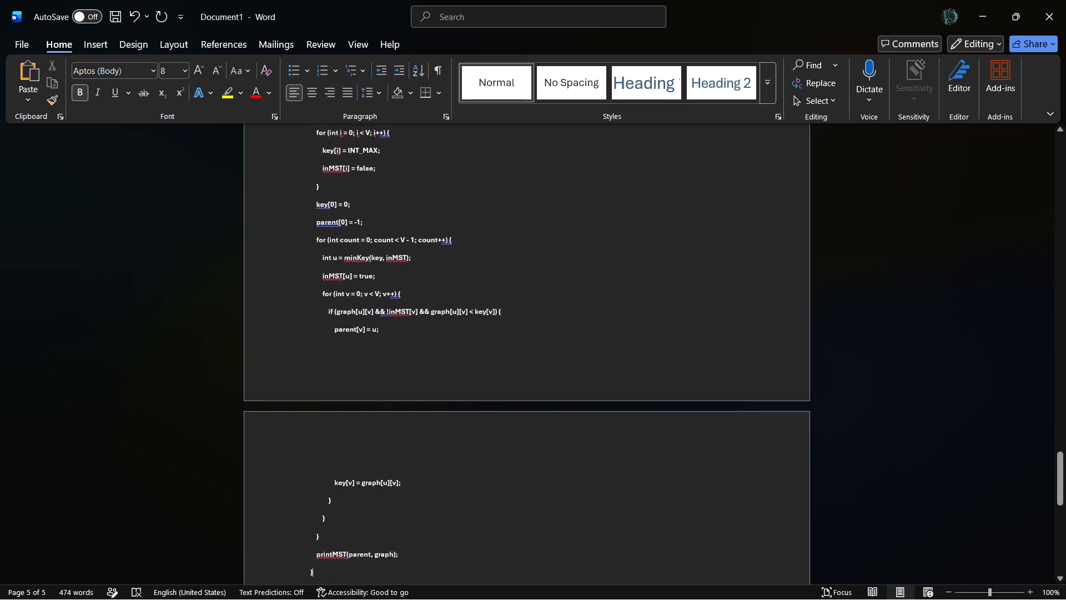
key(Down)
key(Down)
key(Up)
key(BackSpace)
Delete the blank line before the primMST(graph) call in main.
key(Down)
key(Down)
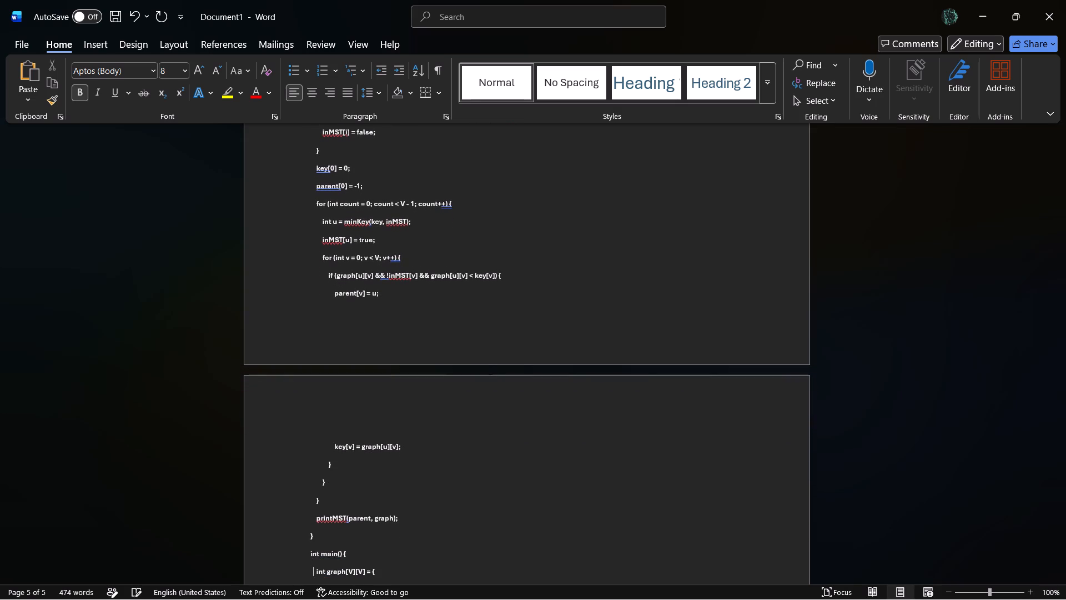
key(Down)
key(Down)
key(Down)
key(Down)
key(Down)
key(Down)
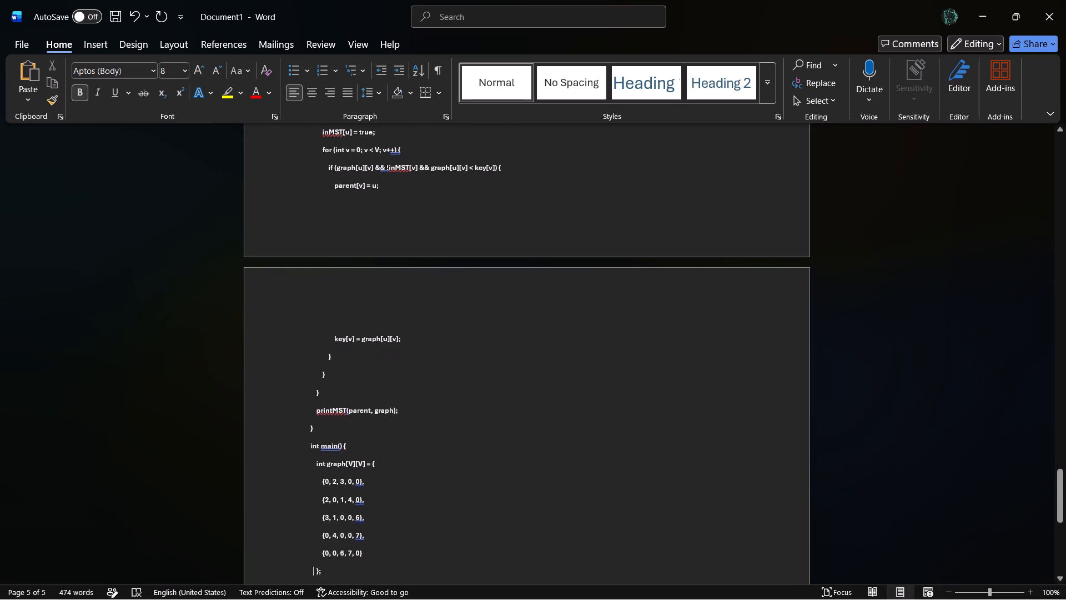
key(Down)
key(BackSpace)
Delete the blank line after the closing brace of main at the end of the document.
key(Down)
key(Down)
key(Down)
key(Down)
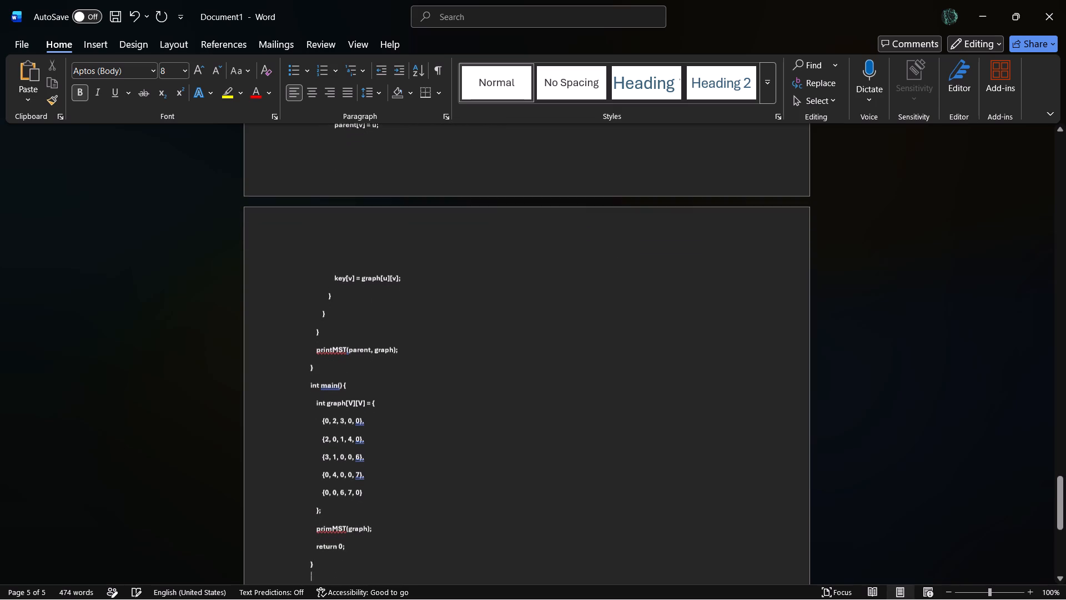
key(BackSpace)
key(Down)
key(Down)
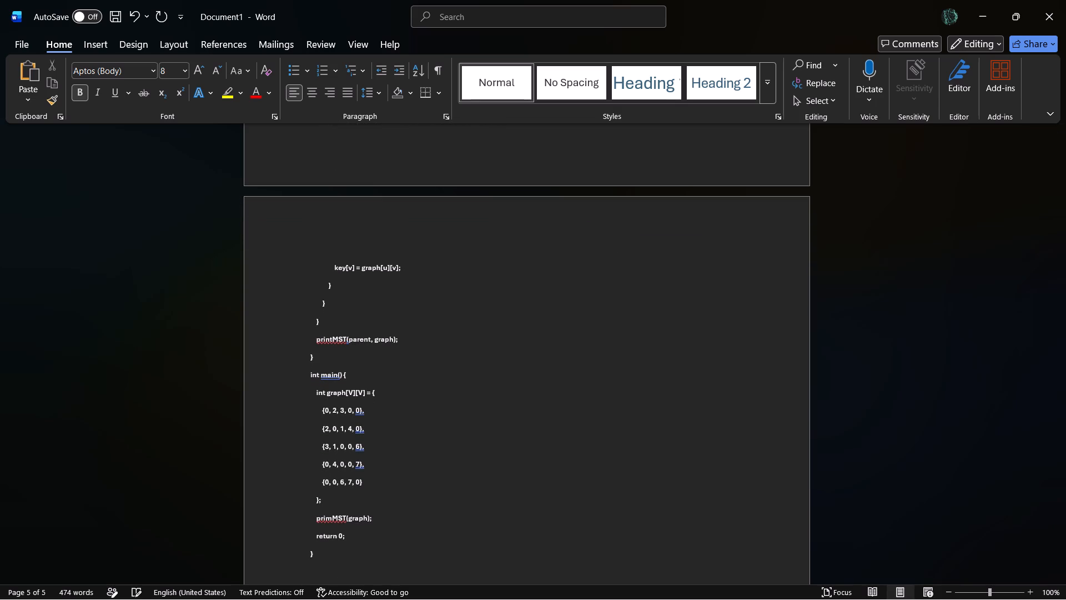
key(Down)
key(Down)
Add two new lines after the Prim's code and paste Kruskals_MST there, copied from the Visual Studio Code terminal path.
key(Return)
key(Return)
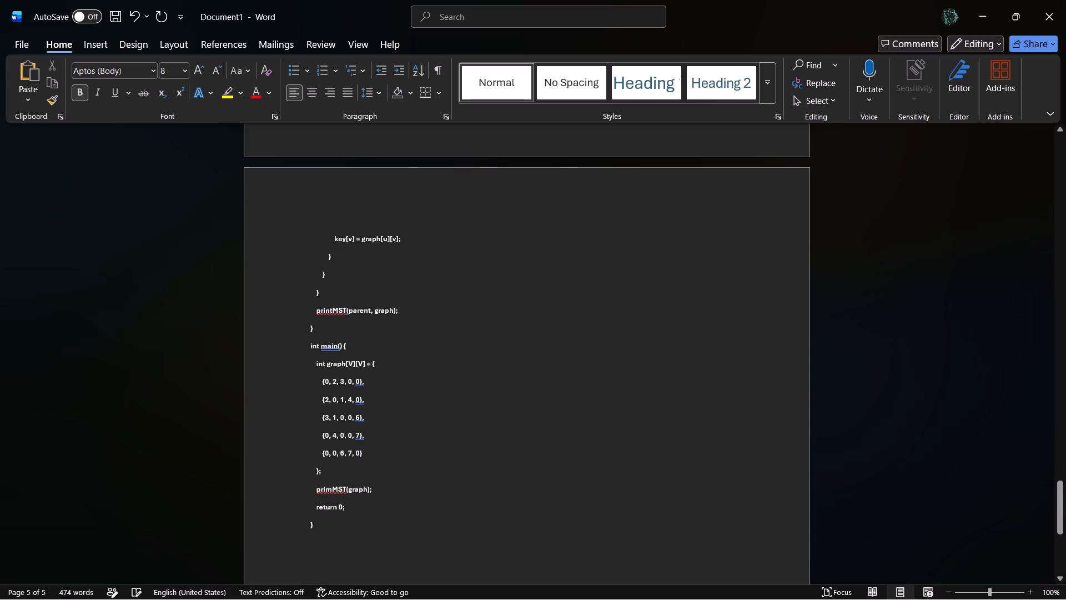
key(alt+Tab)
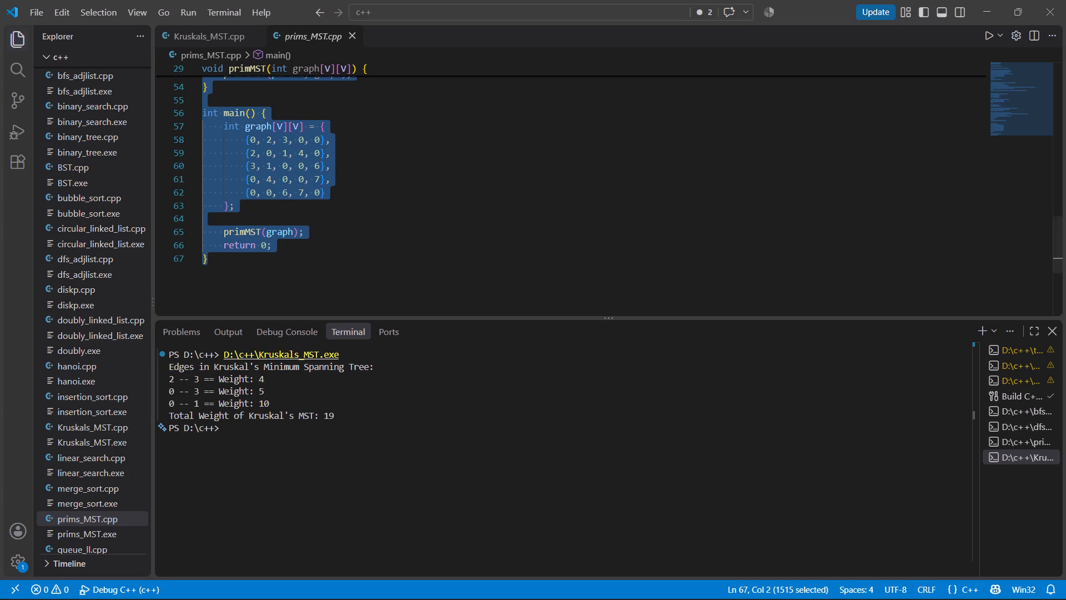
drag(317, 352, 259, 355)
key(ctrl+c)
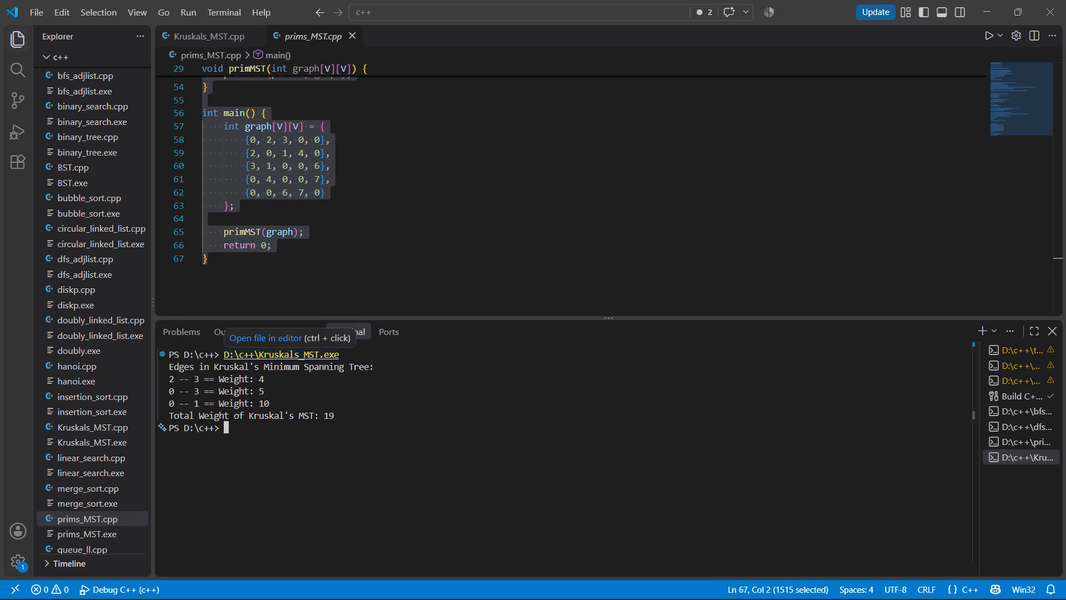
key(alt+Tab)
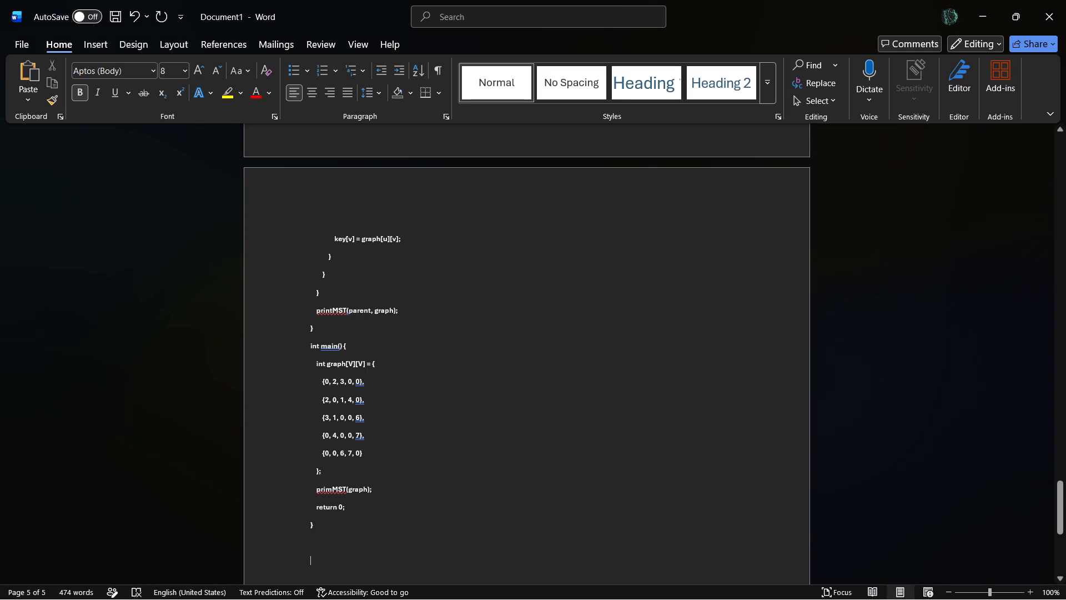
key(ctrl+v)
Increase the font size of the Kruskals_MST heading to 11.
drag(363, 556, 309, 559)
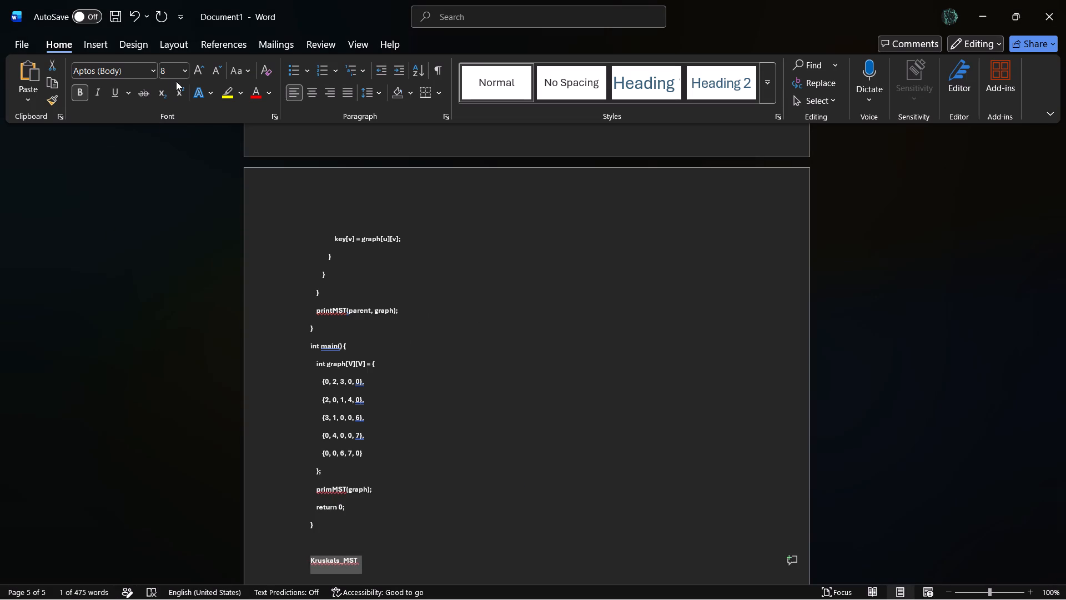
click(194, 68)
click(194, 68)
click(194, 68)
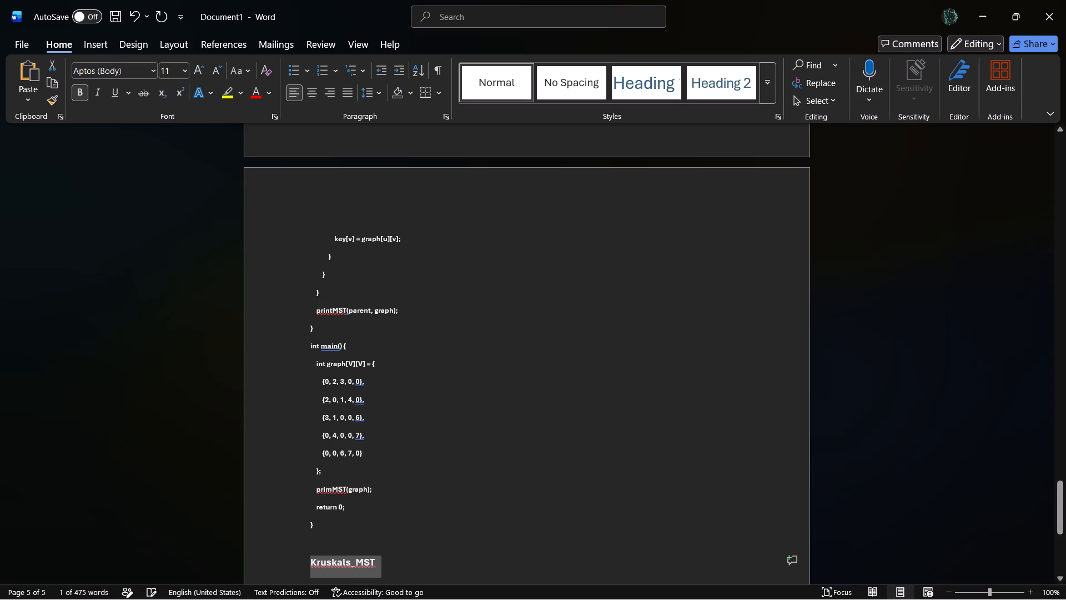
Increase the font size of the PRISM CODE subheading under PRACTICUM 15 to 10.
scroll(581, 366, up, 5)
double_click(581, 366)
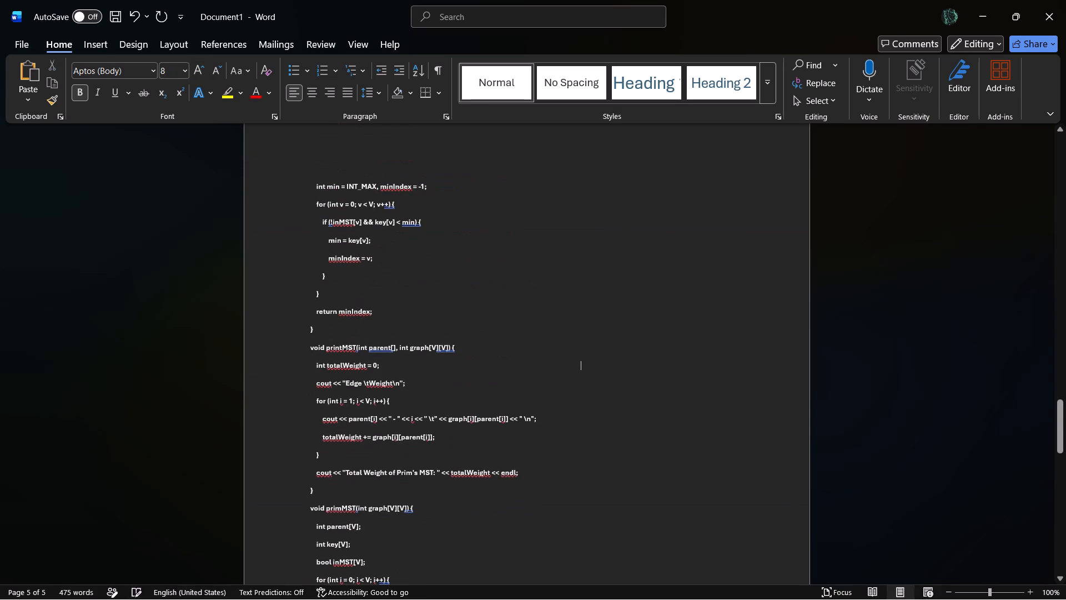
scroll(581, 366, up, 3)
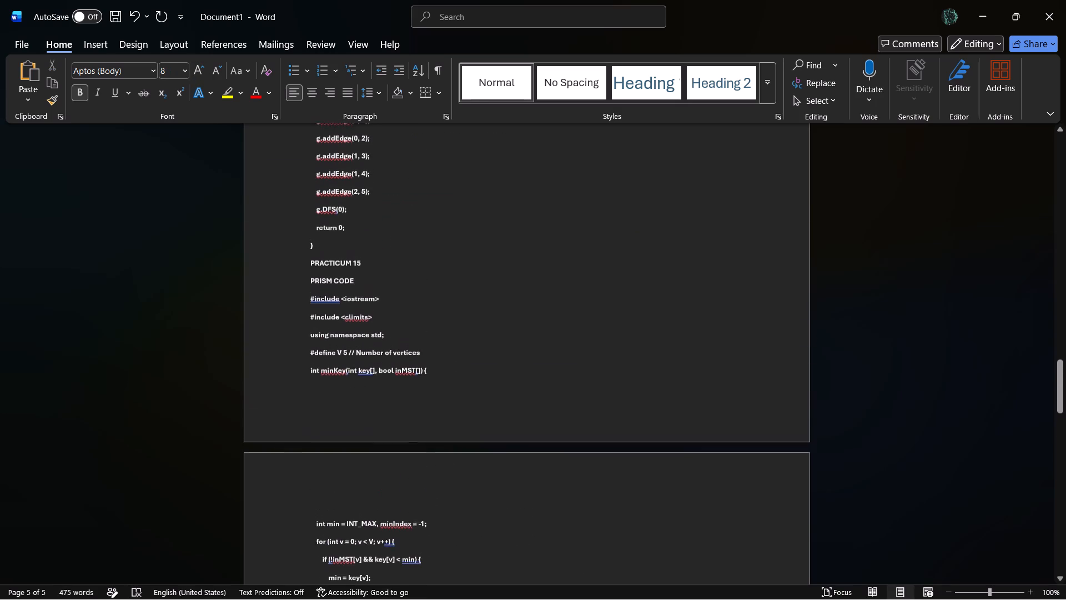
scroll(581, 366, up, 1)
drag(360, 355, 297, 356)
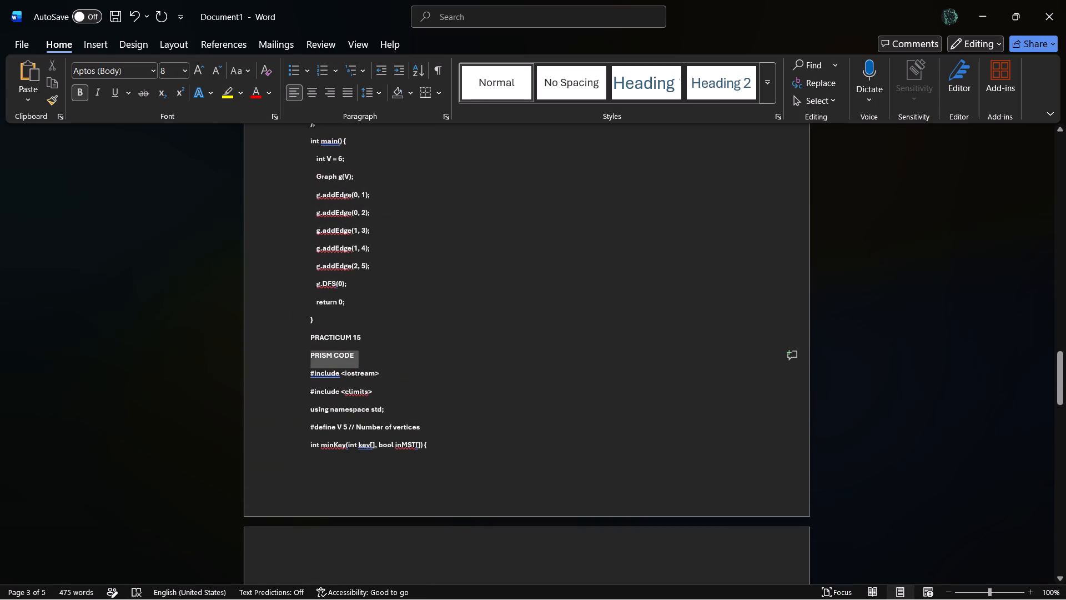
drag(297, 356, 295, 356)
click(199, 72)
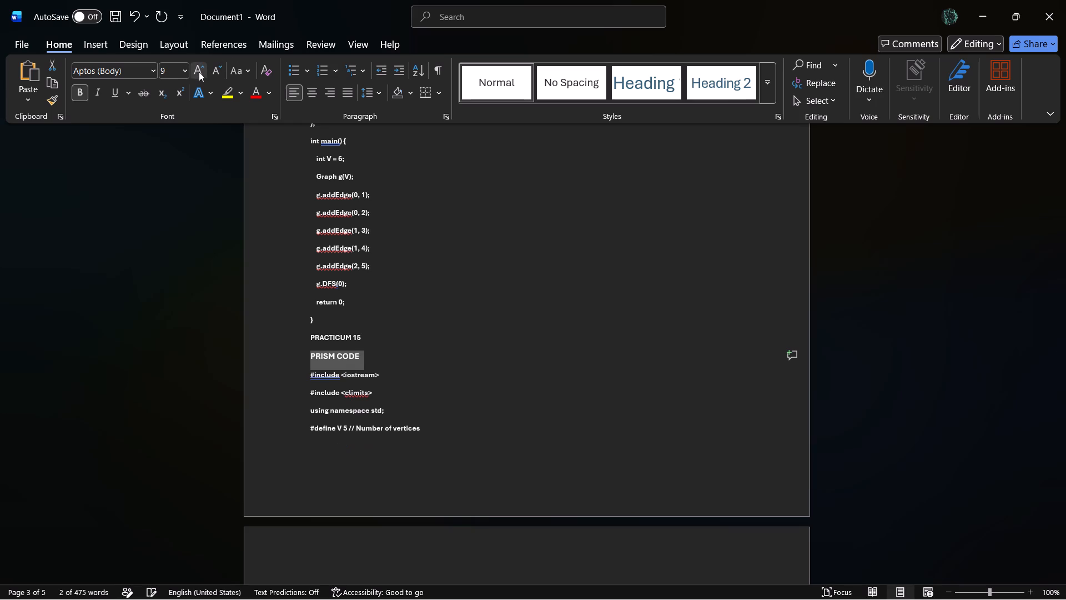
click(199, 72)
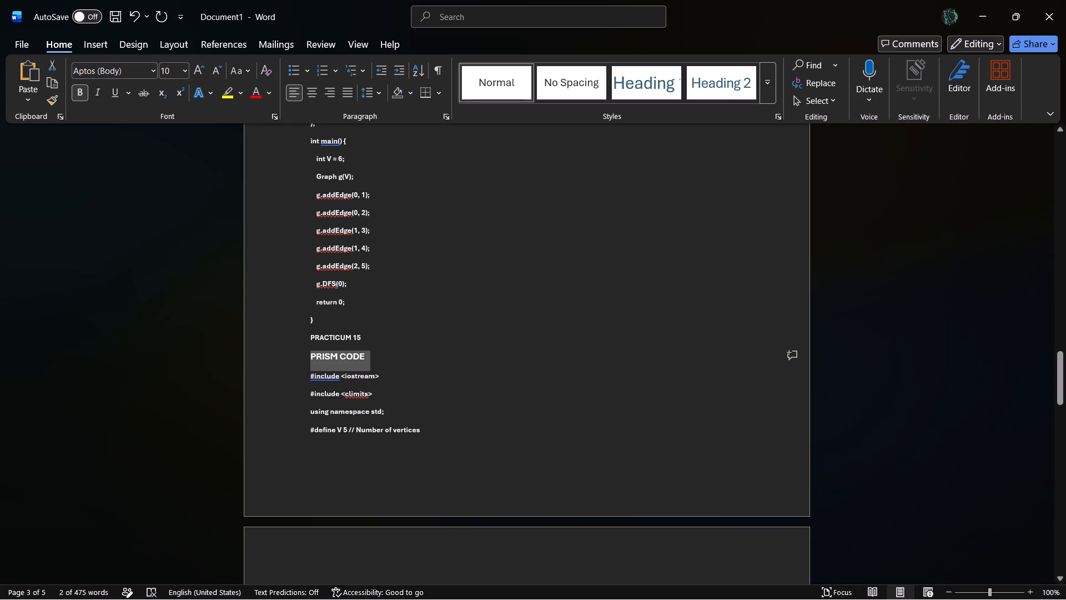
Increase the font size of the PRACTICUM 15 heading to 10.
drag(370, 338, 304, 340)
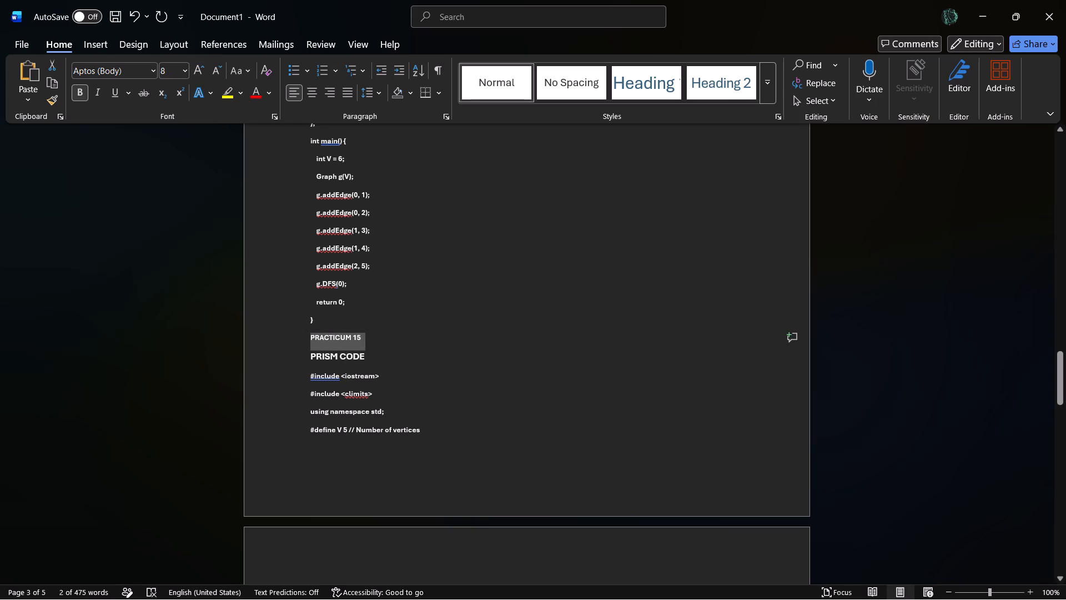
double_click(196, 72)
Copy the entire Kruskals_MST.cpp code from Visual Studio Code, closing prims_MST.cpp there, and paste it on a new line under the Kruskals_MST heading in Word.
scroll(585, 394, down, 8)
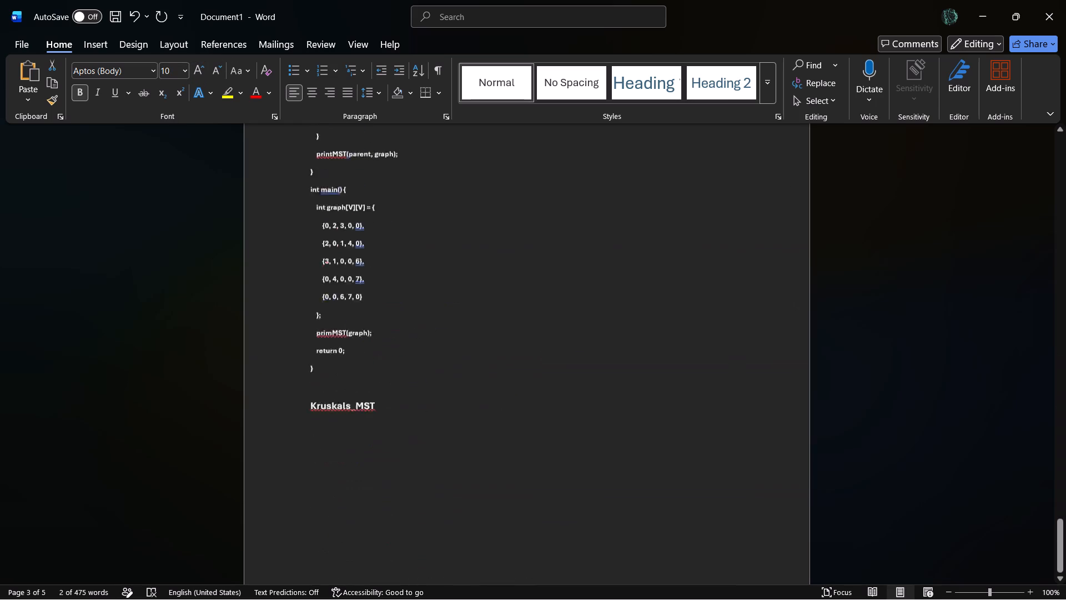
scroll(585, 394, down, 7)
click(386, 256)
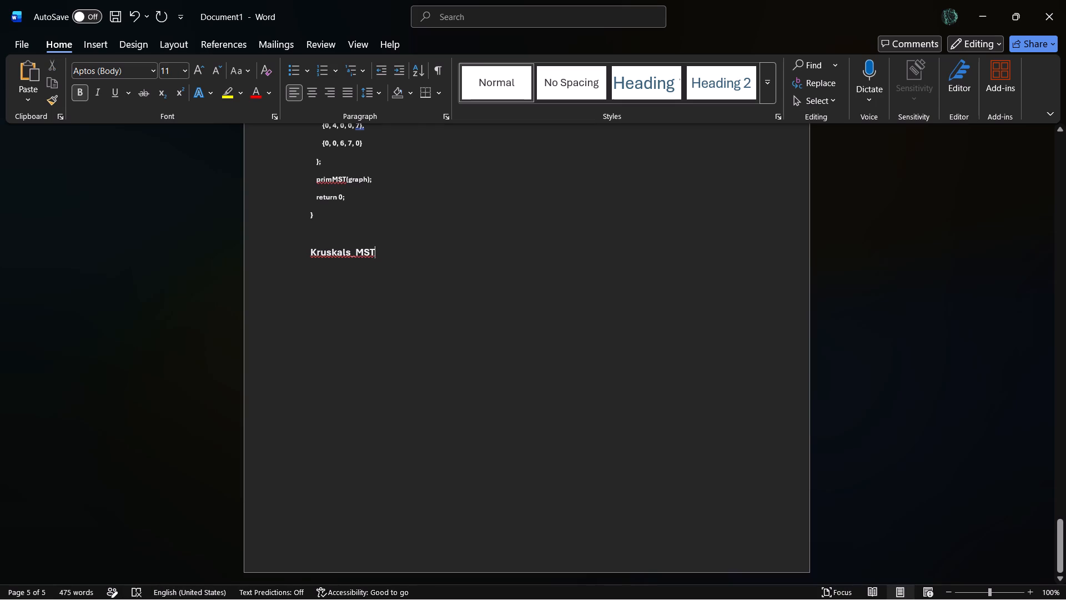
key(Return)
key(alt+Tab)
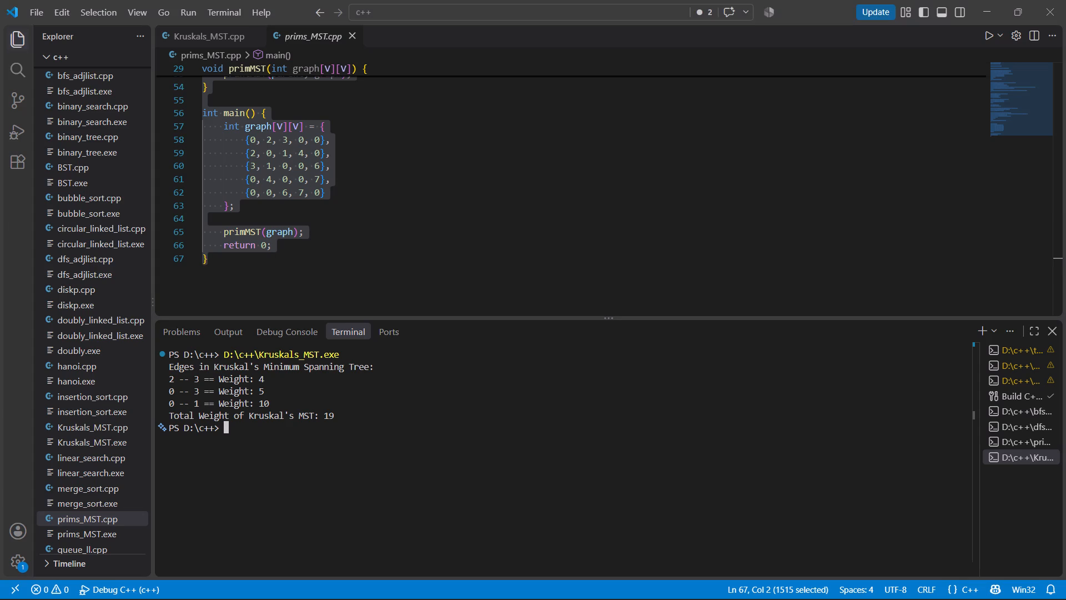
click(381, 218)
click(233, 34)
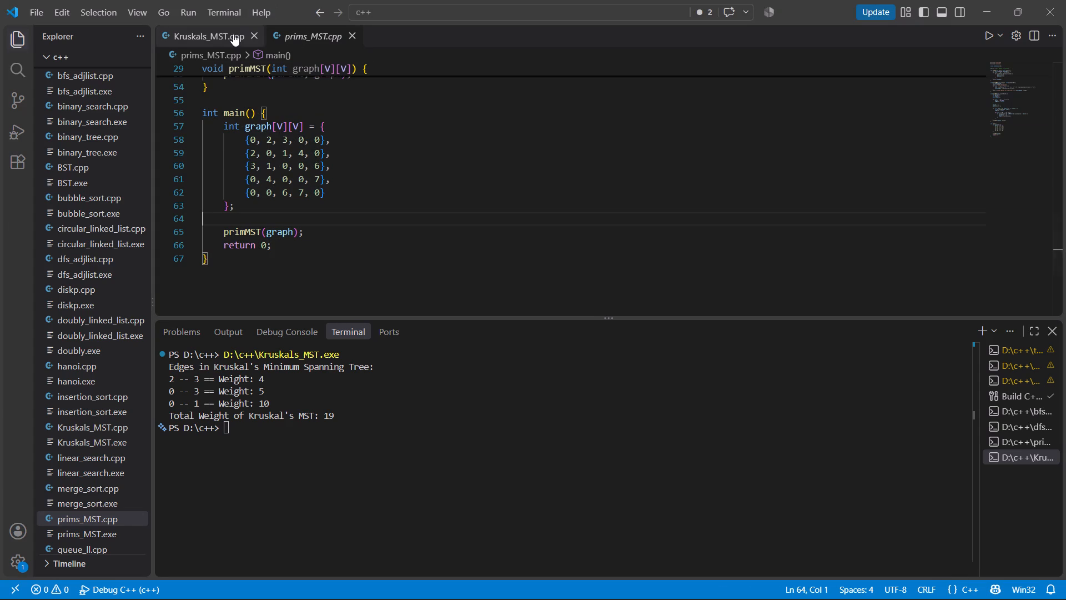
click(351, 38)
click(349, 139)
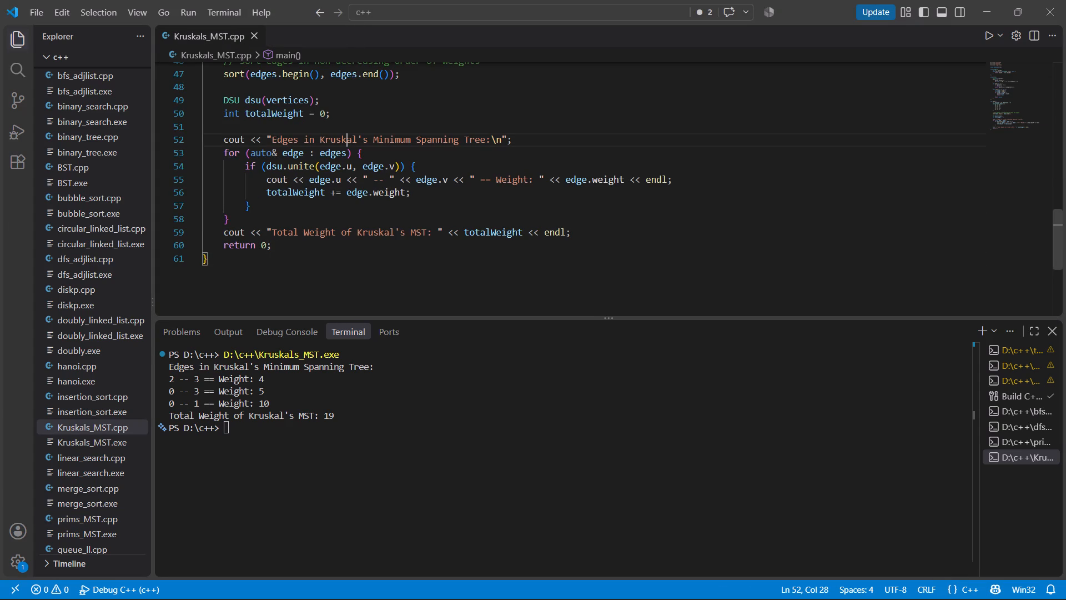
key(ctrl+a)
key(ctrl+c)
key(alt+Tab)
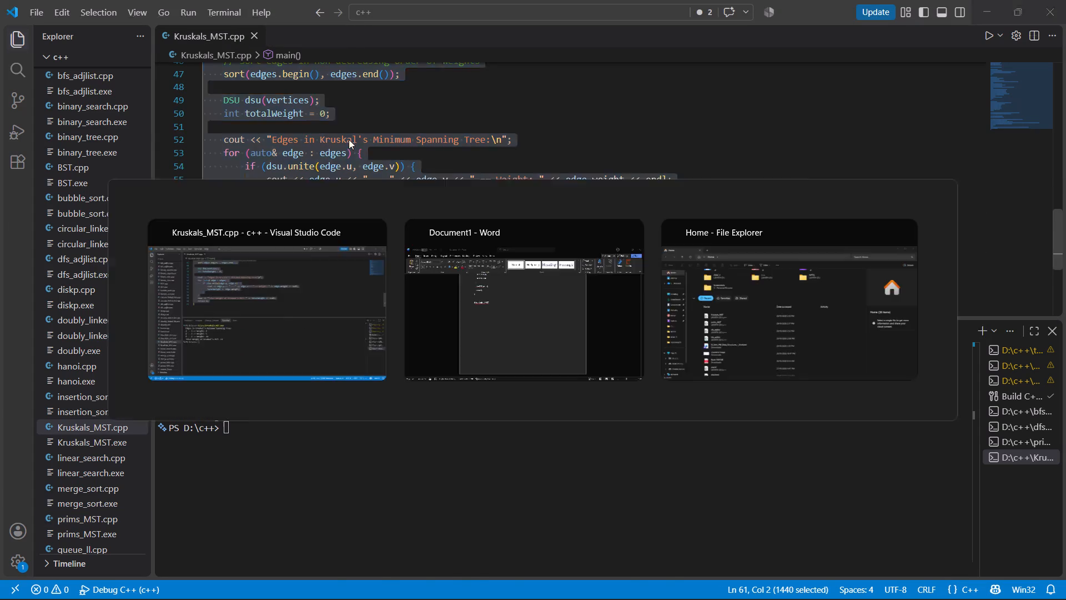
key(ctrl+v)
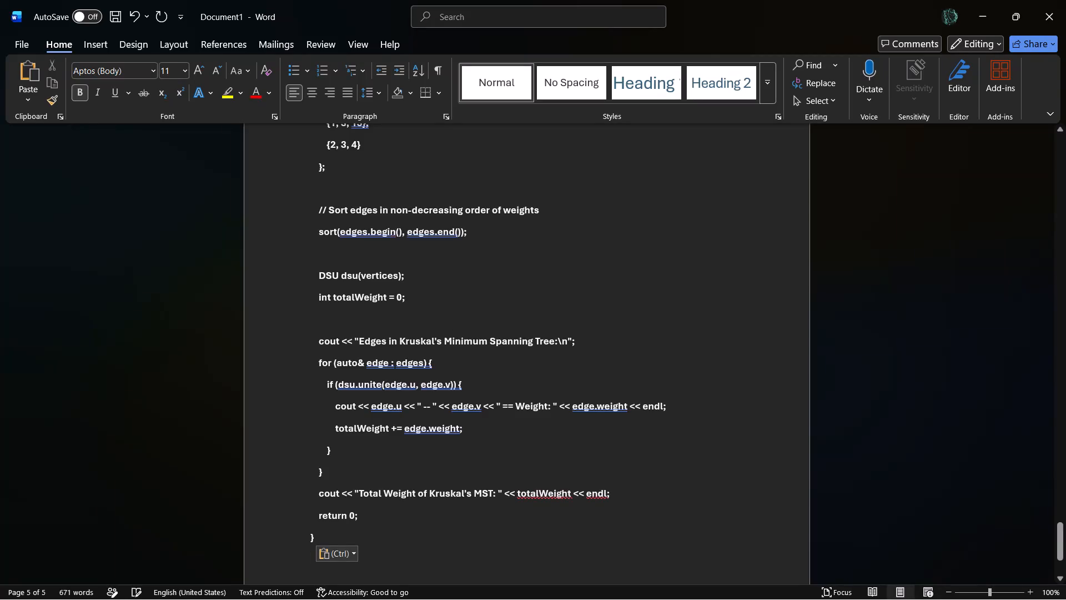
Delete the three blank lines inside Kruskal's main function, above the cout "Edges in Kruskal's" line, the DSU dsu(vertices) line and the sort comment.
key(Up)
key(Up)
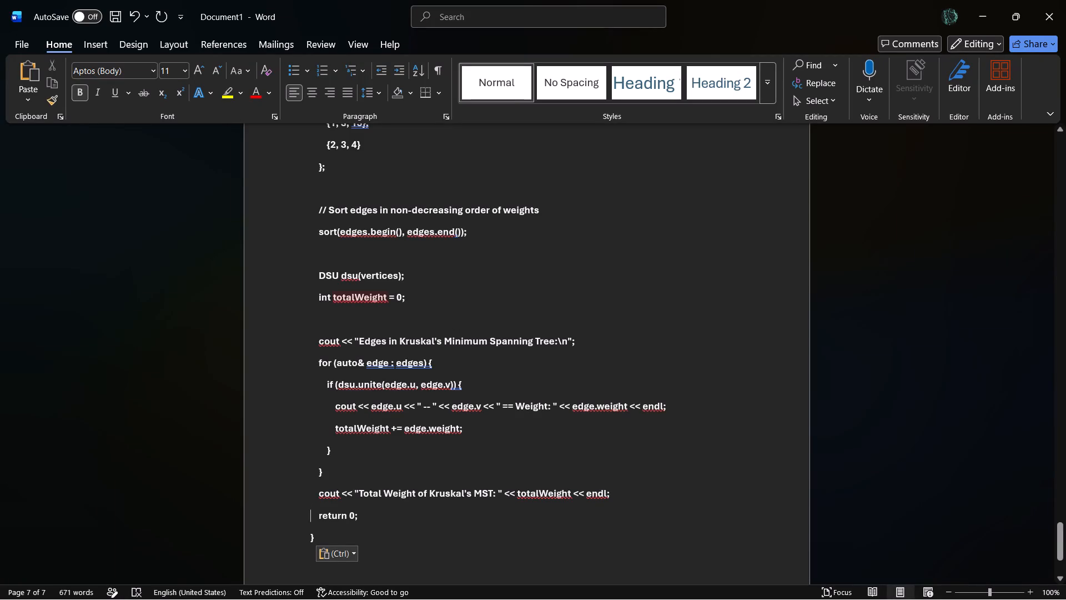
key(Up)
key(Up)
key(Up)
key(Up)
key(Up)
key(Up)
key(Up)
key(Up)
key(Up)
key(BackSpace)
key(Up)
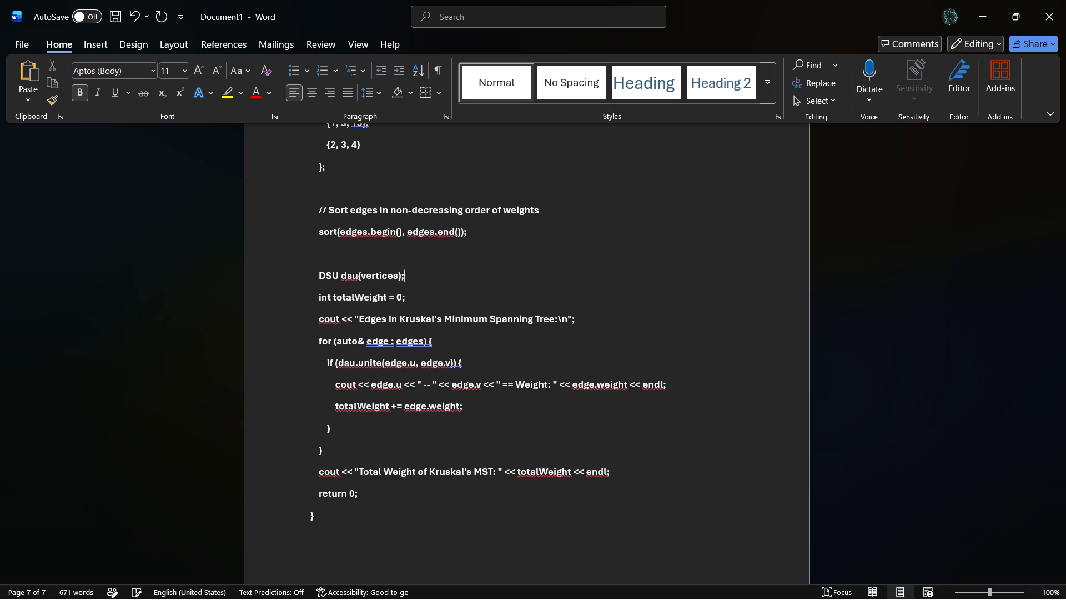
key(Up)
key(BackSpace)
key(Up)
key(Up)
key(BackSpace)
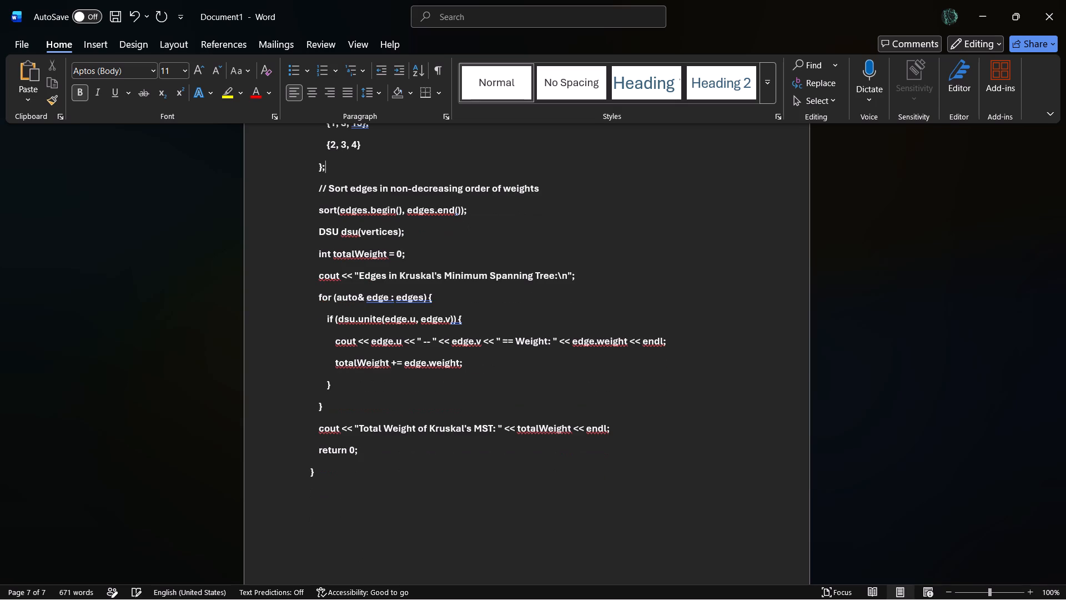
Delete the blank line above int main() in the Kruskal's code.
key(Up)
key(Up)
key(Up)
key(Up)
key(Up)
key(Up)
key(Up)
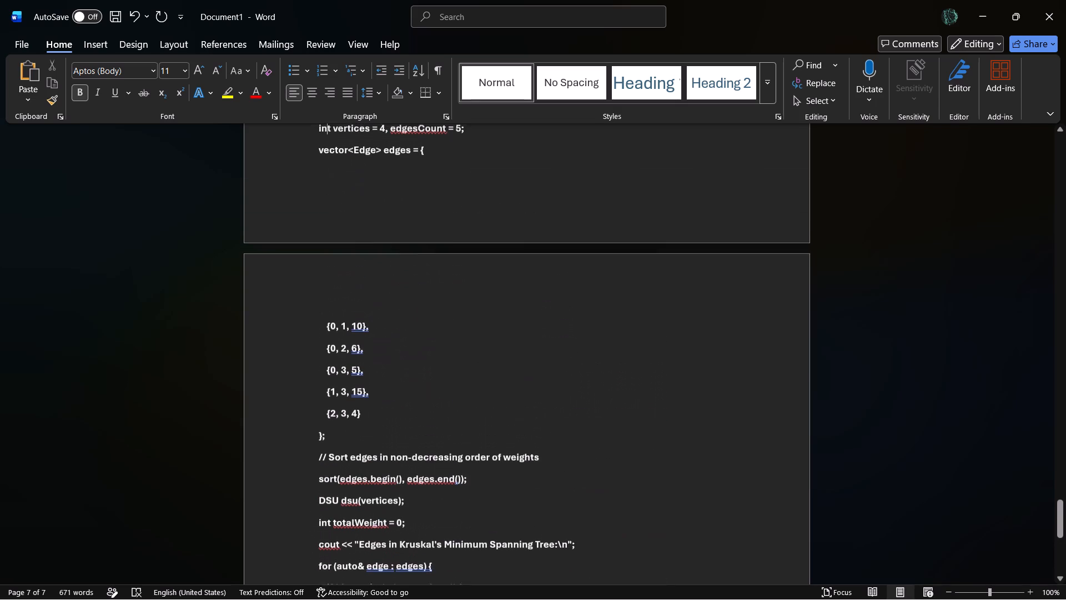
key(Down)
key(Down)
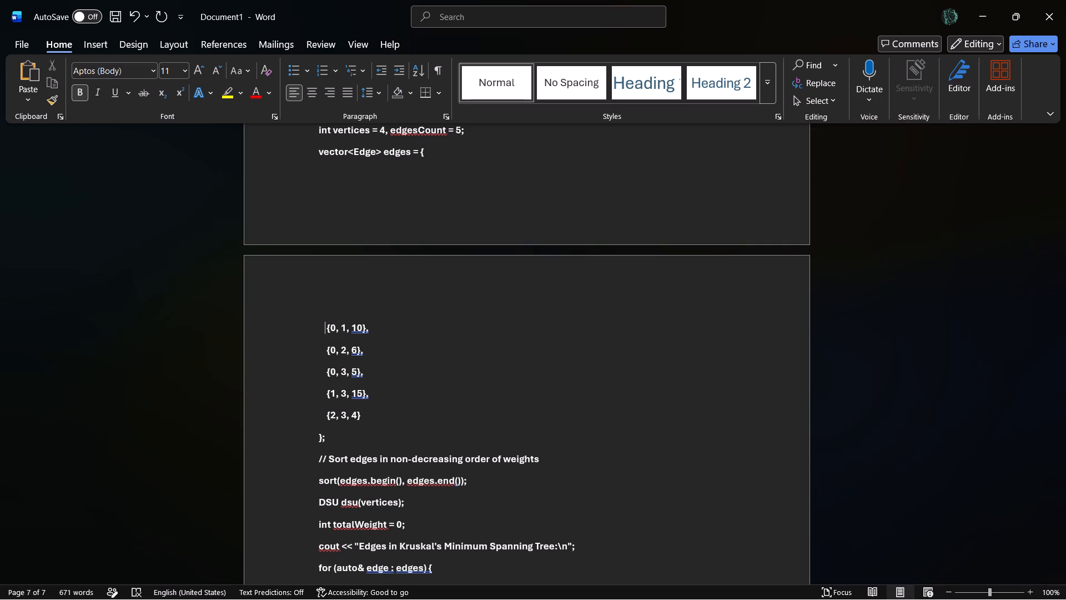
key(Up)
key(Up)
key(Up)
key(Up)
key(Up)
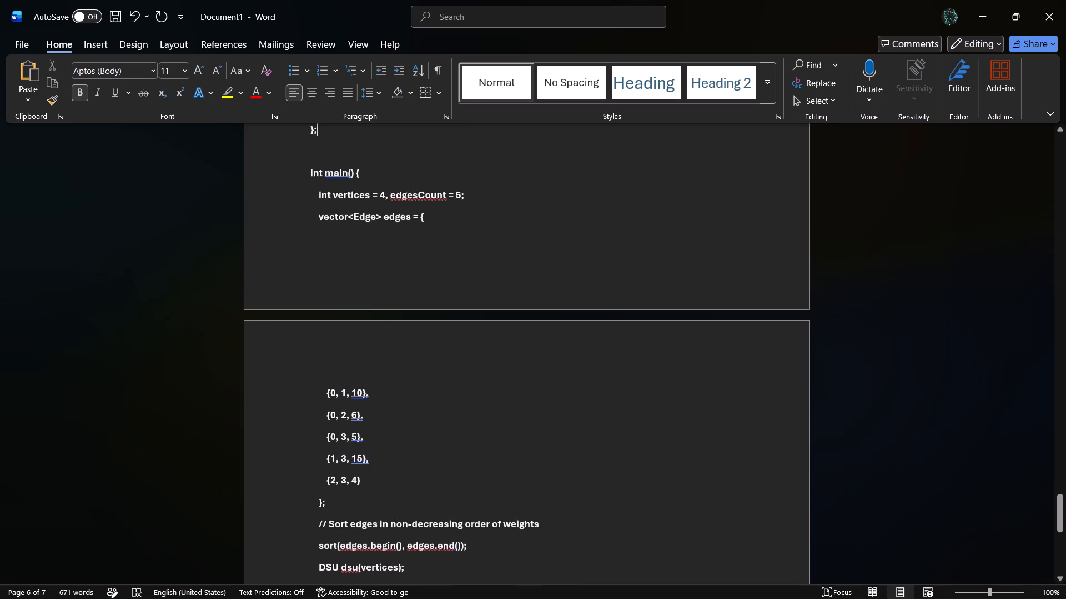
key(Down)
key(Return)
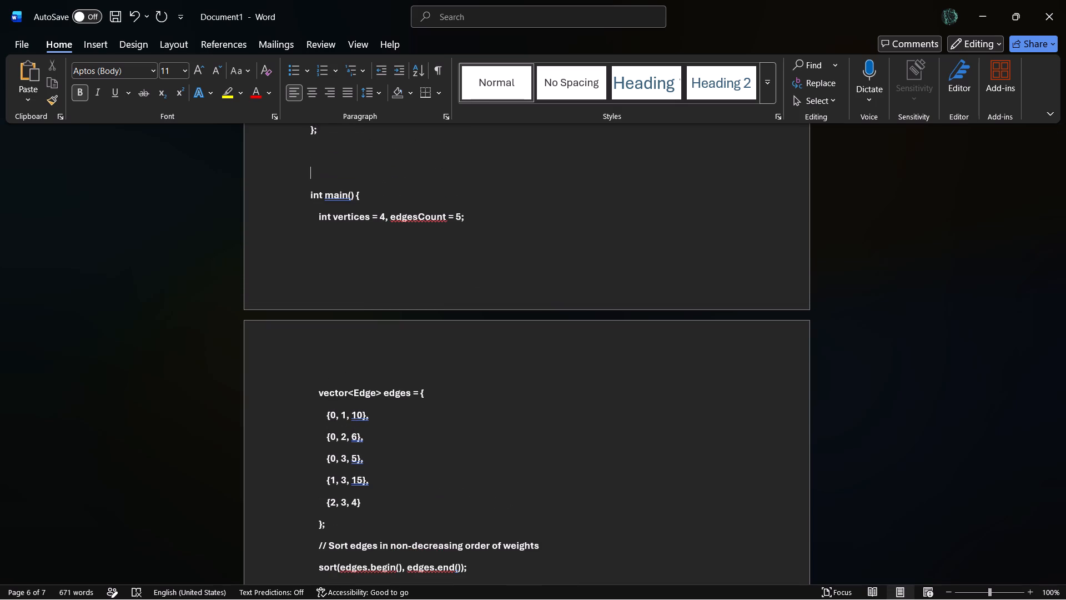
key(BackSpace)
key(BackSpace)
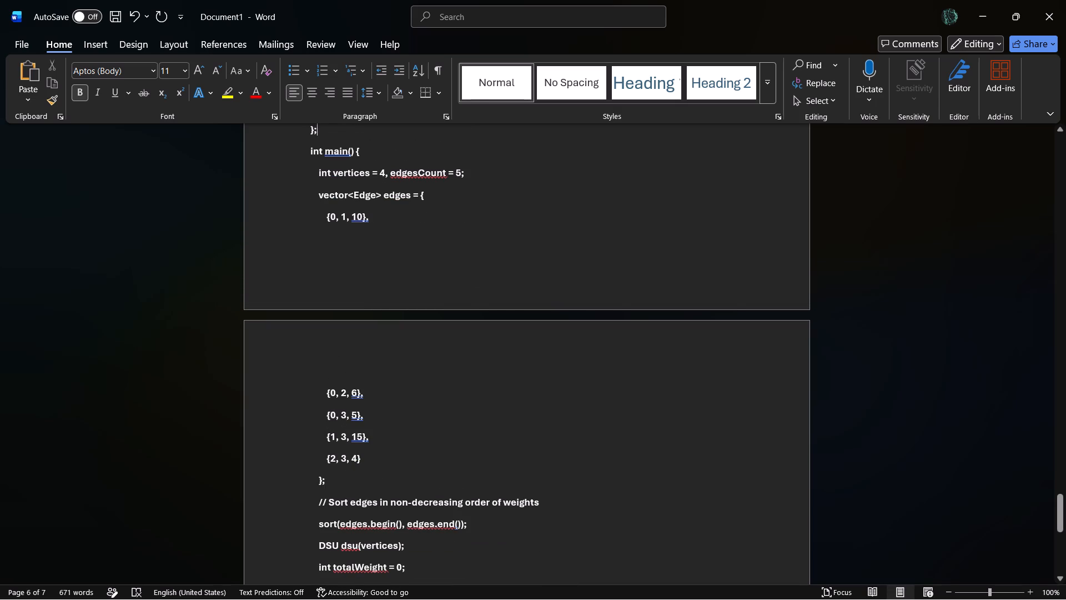
Delete the blank line above struct DSU in the Kruskal's code.
key(Up)
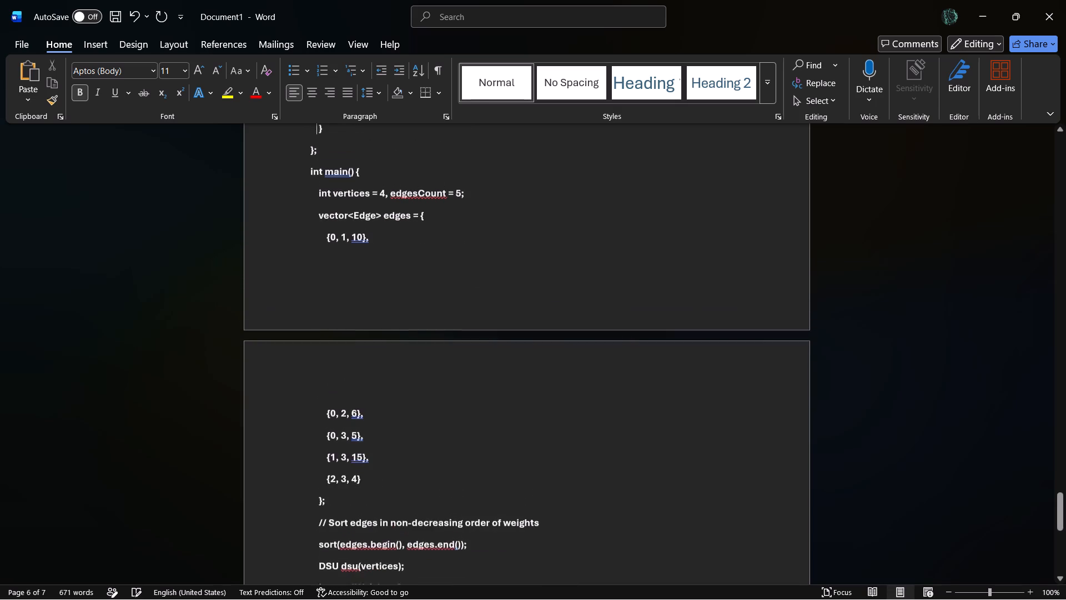
key(Up)
key(Up)
key(Up)
key(Up)
key(Up)
key(Up)
key(Up)
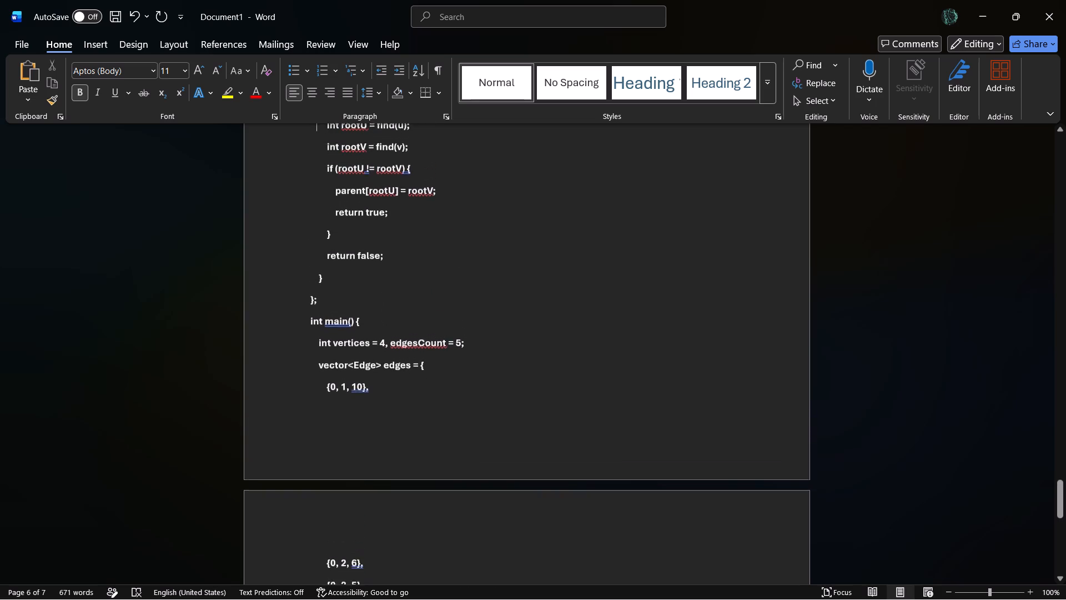
key(Up)
key(Up)
key(Up)
key(Up)
key(Up)
key(Up)
key(Up)
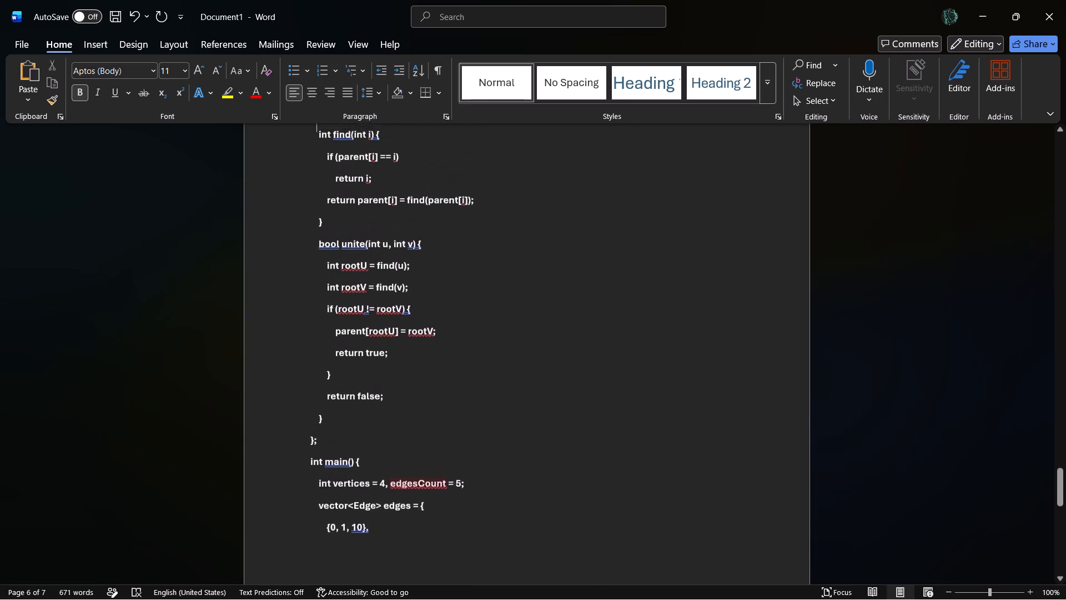
key(Up)
key(Up)
key(Up)
key(Up)
key(Up)
key(Up)
key(Up)
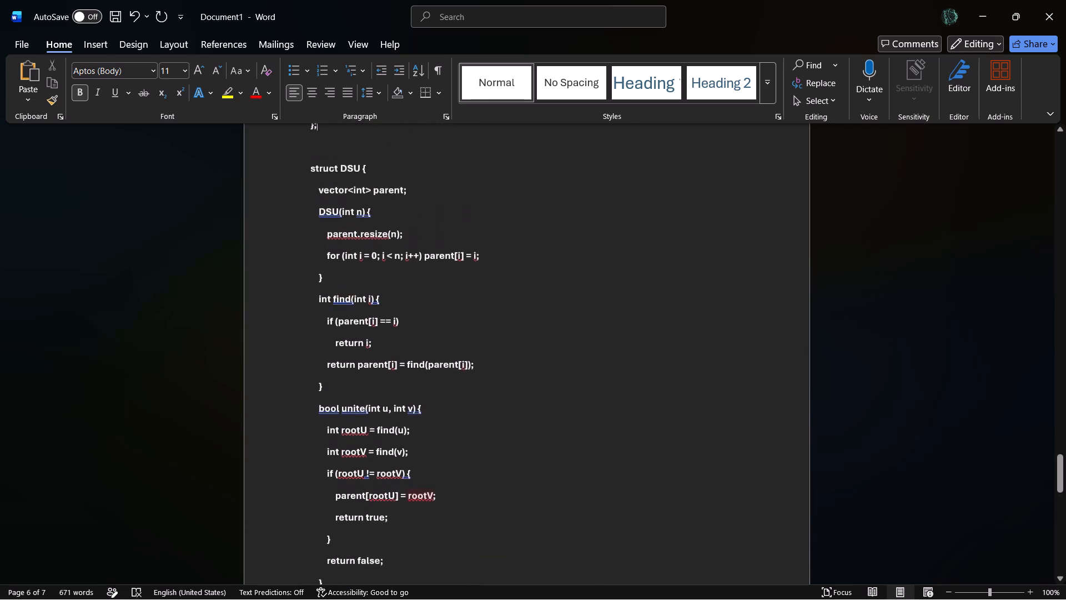
key(Down)
key(BackSpace)
Delete the blank lines above struct Edge and above using namespace std in the Kruskal's code.
key(Up)
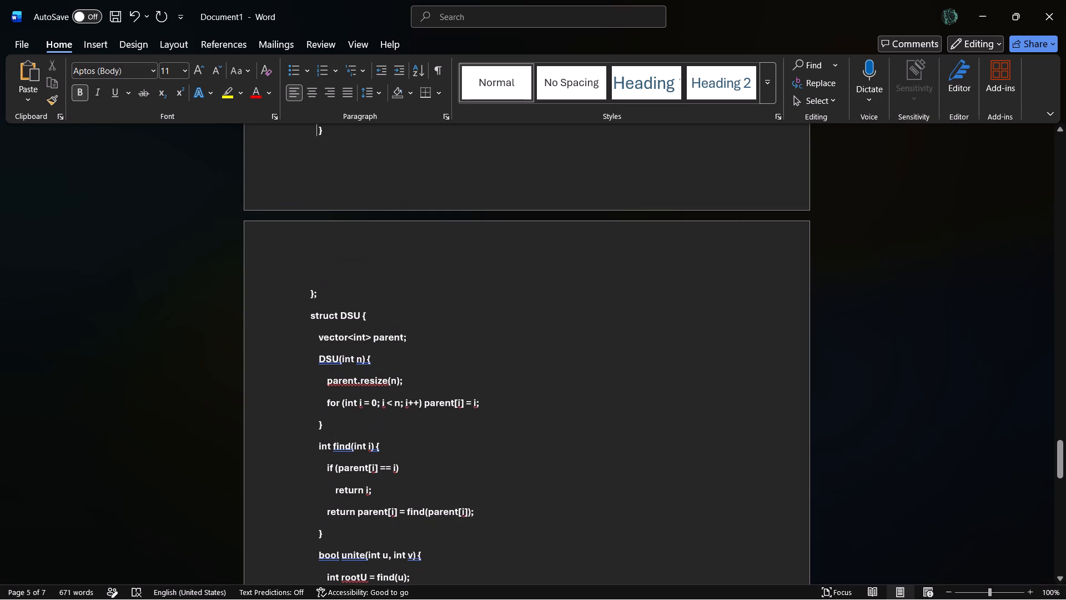
key(Up)
key(Up)
key(Up)
key(Up)
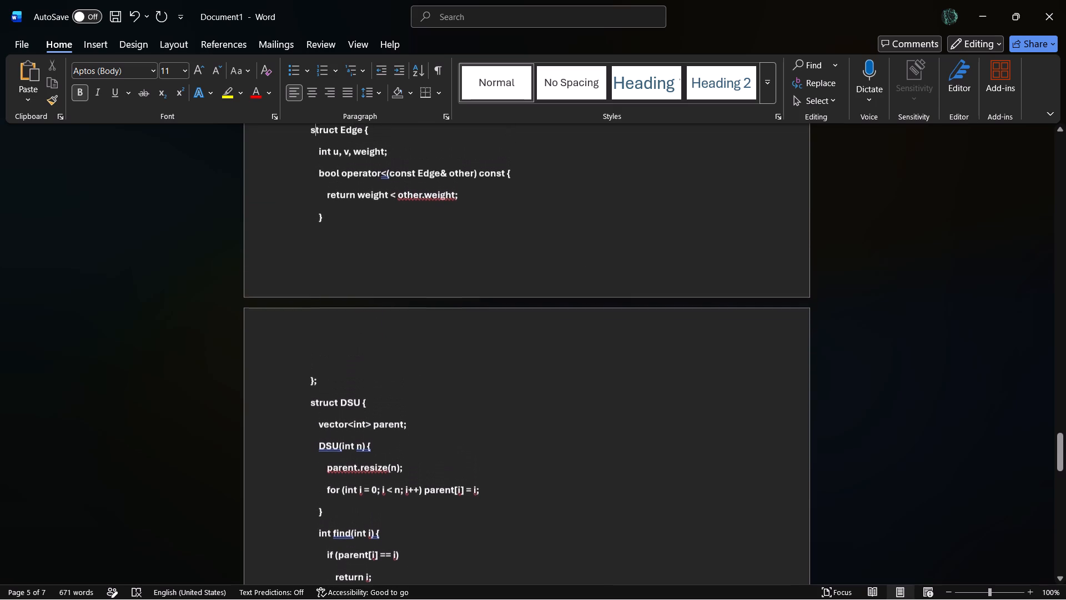
key(Up)
key(Down)
key(BackSpace)
key(Up)
key(Up)
key(Up)
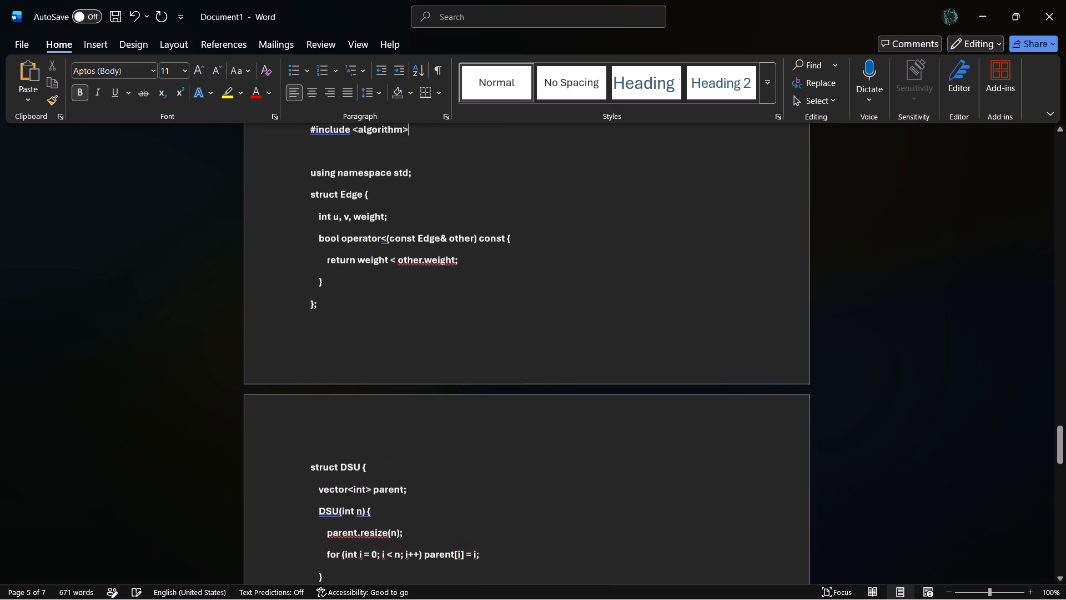
key(Down)
key(Down)
key(BackSpace)
Insert a blank line above the PRACTICUM 15 heading, after the closing brace of the DFS code.
key(Up)
key(Up)
key(Up)
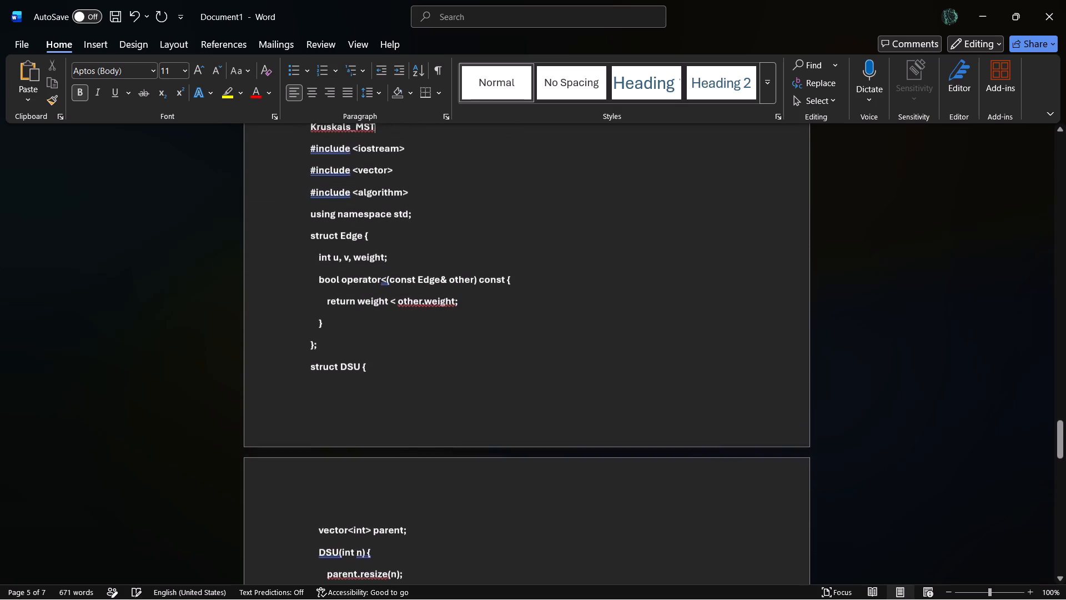
key(Up)
key(Up)
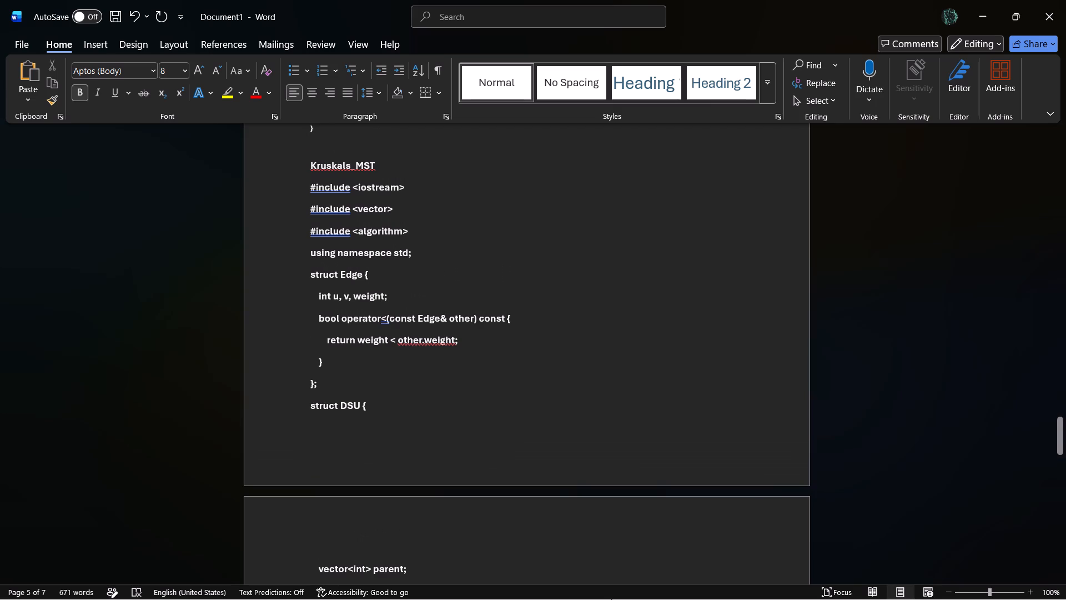
scroll(627, 429, up, 7)
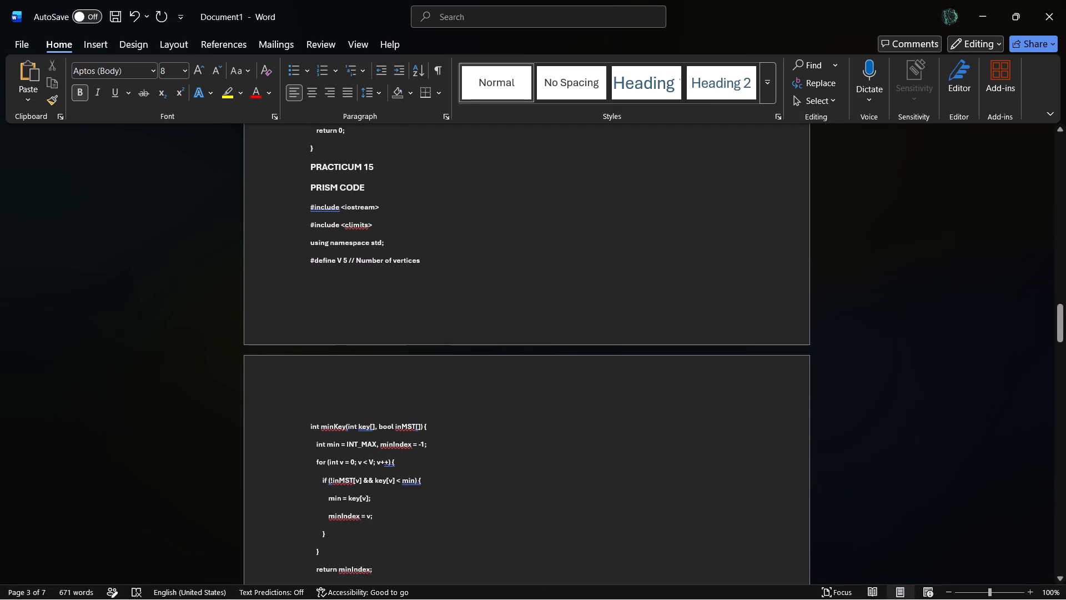
click(326, 149)
key(Return)
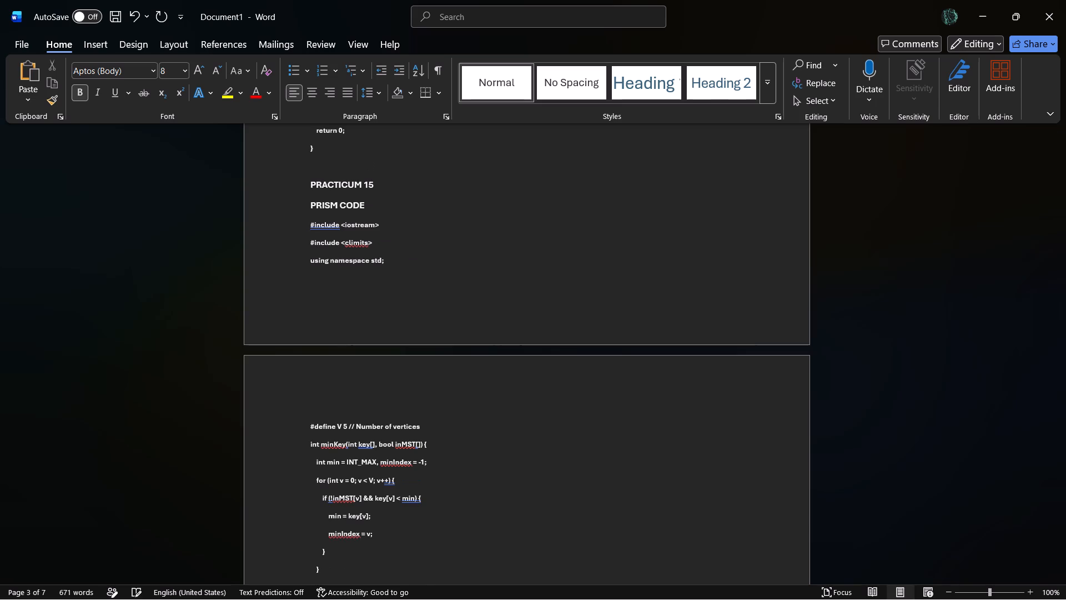
Enlarge the PRACTICUM 14 heading to 10 pt.
scroll(326, 149, up, 5)
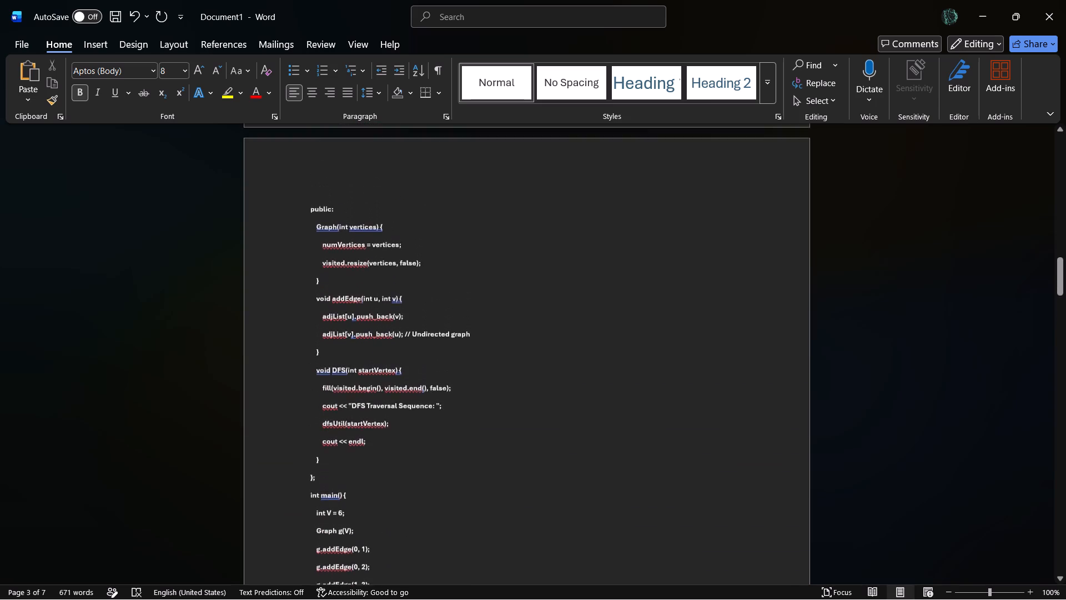
scroll(326, 149, up, 4)
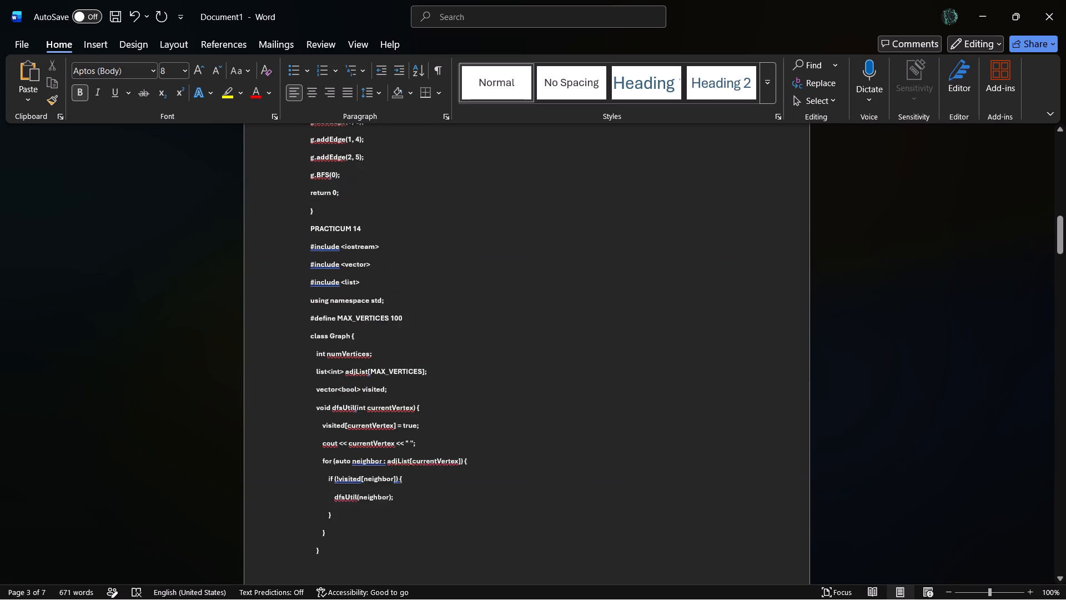
scroll(326, 149, up, 1)
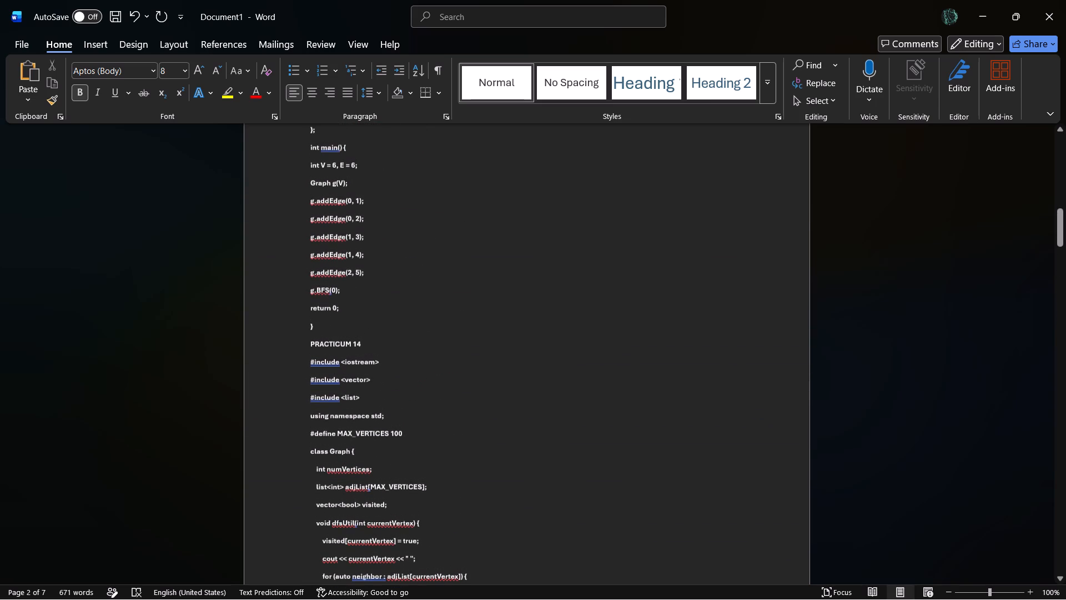
drag(364, 343, 299, 339)
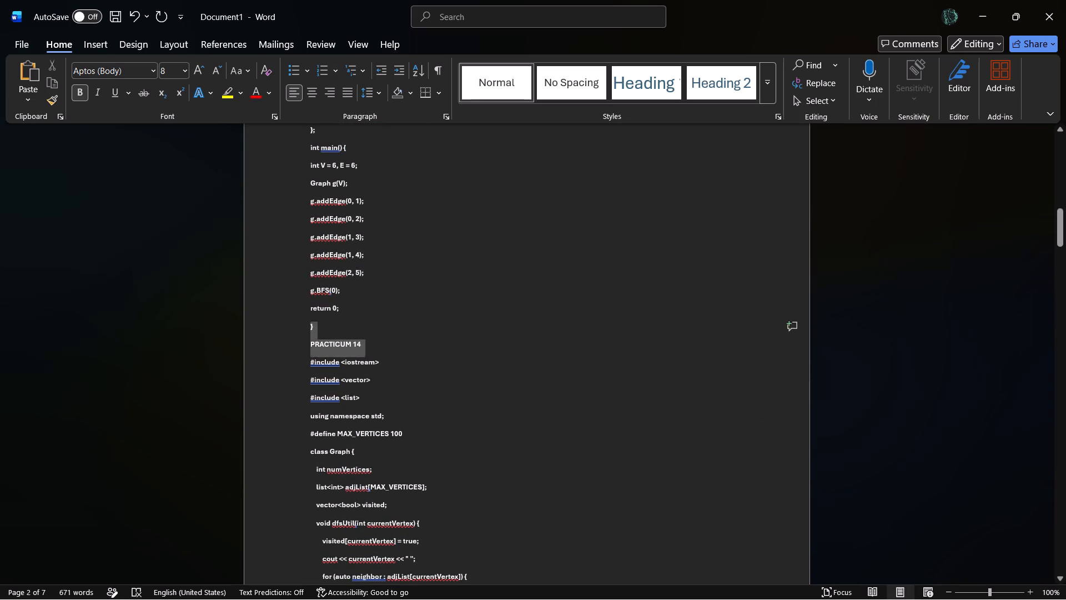
drag(299, 339, 301, 352)
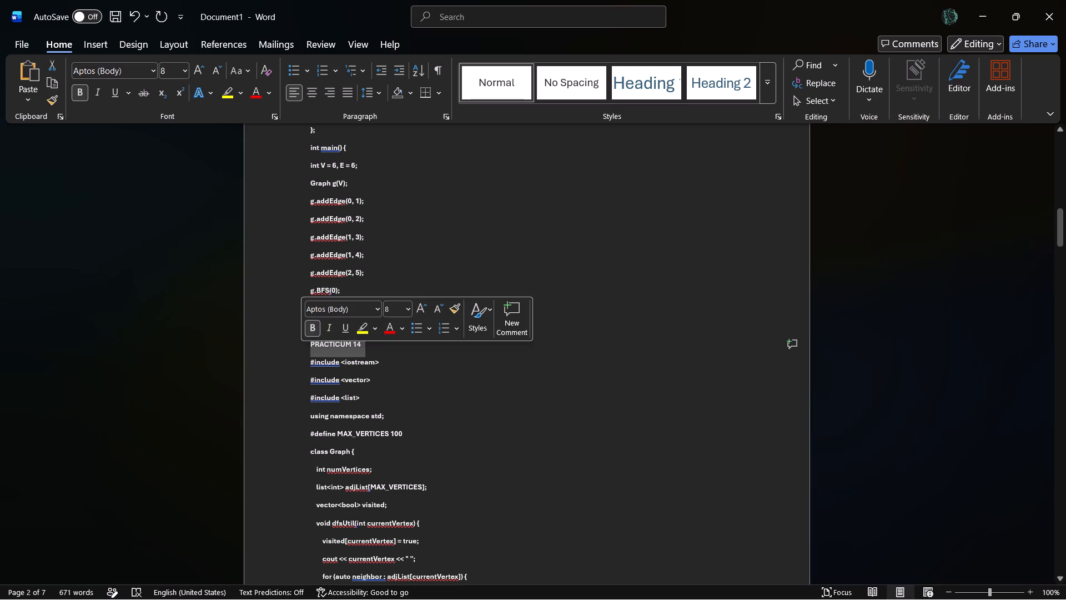
double_click(202, 69)
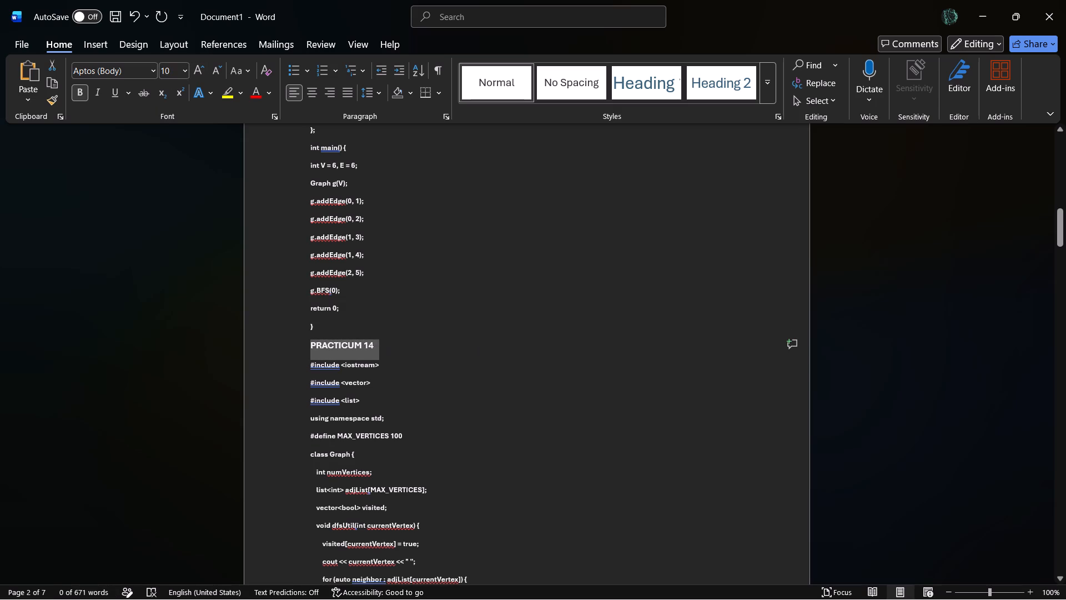
Insert one blank line above the PRACTICUM 14 heading, after the closing brace of the BFS code.
click(344, 331)
key(Return)
key(Return)
scroll(344, 331, right, 1)
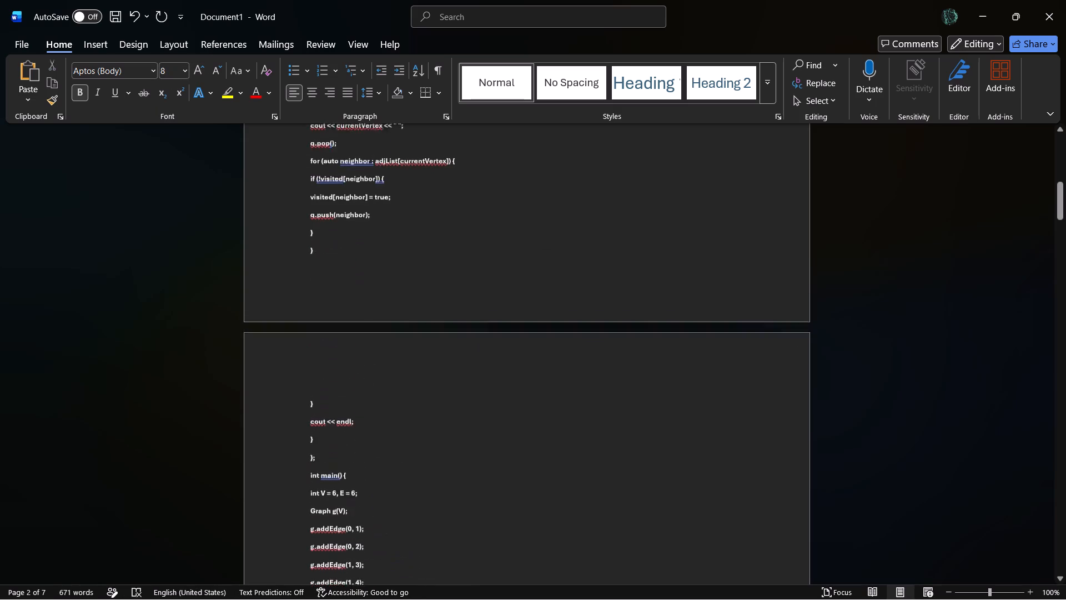
scroll(344, 331, right, 1)
key(BackSpace)
Enlarge the PRACTICUM 13 heading at the start of the document to 10 pt.
scroll(344, 331, up, 1)
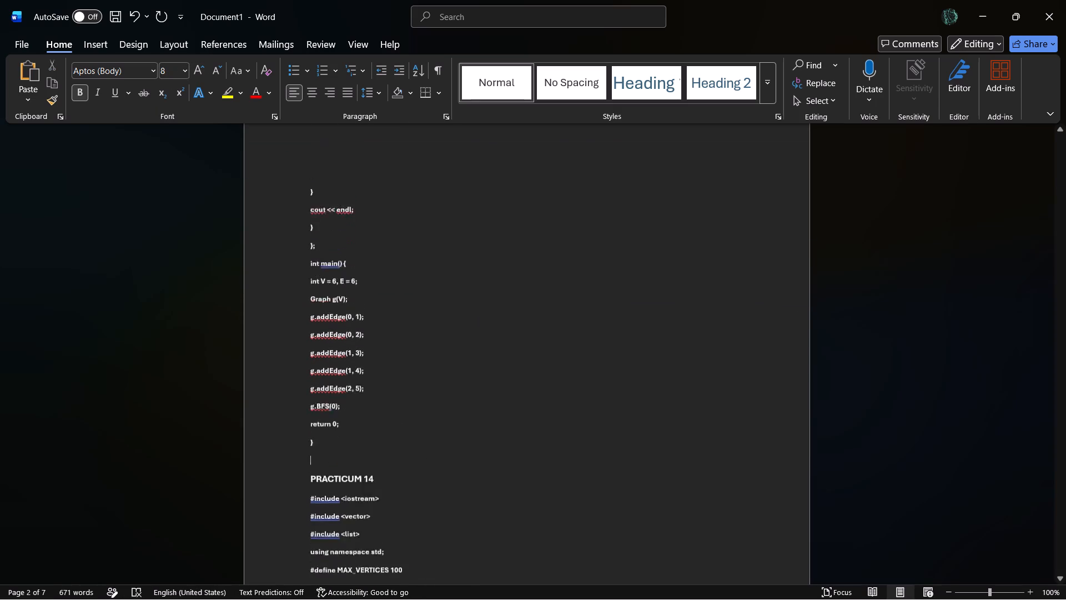
scroll(344, 331, up, 5)
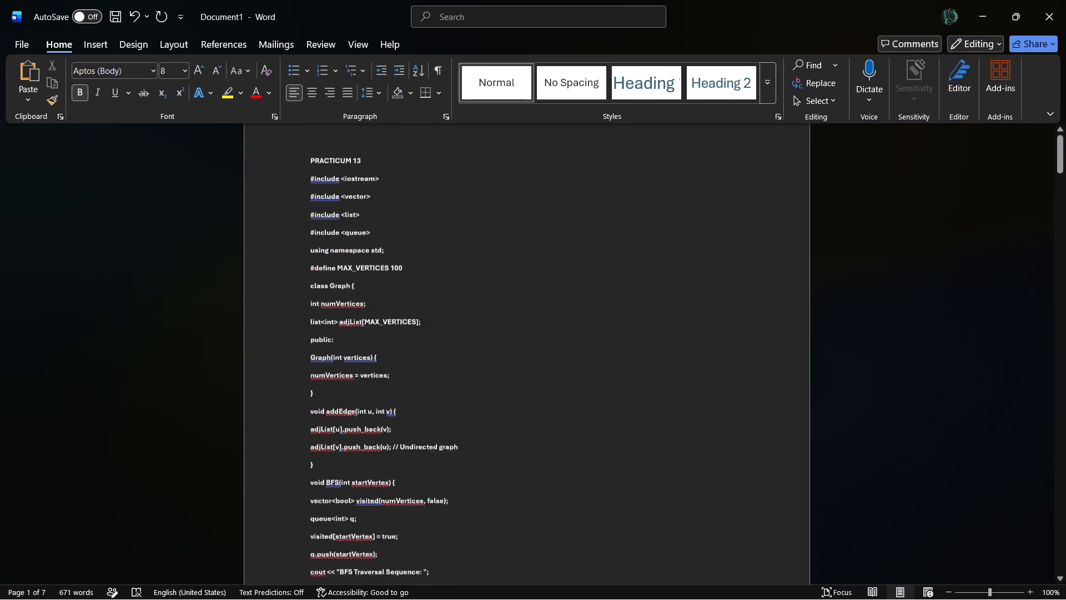
scroll(344, 331, up, 1)
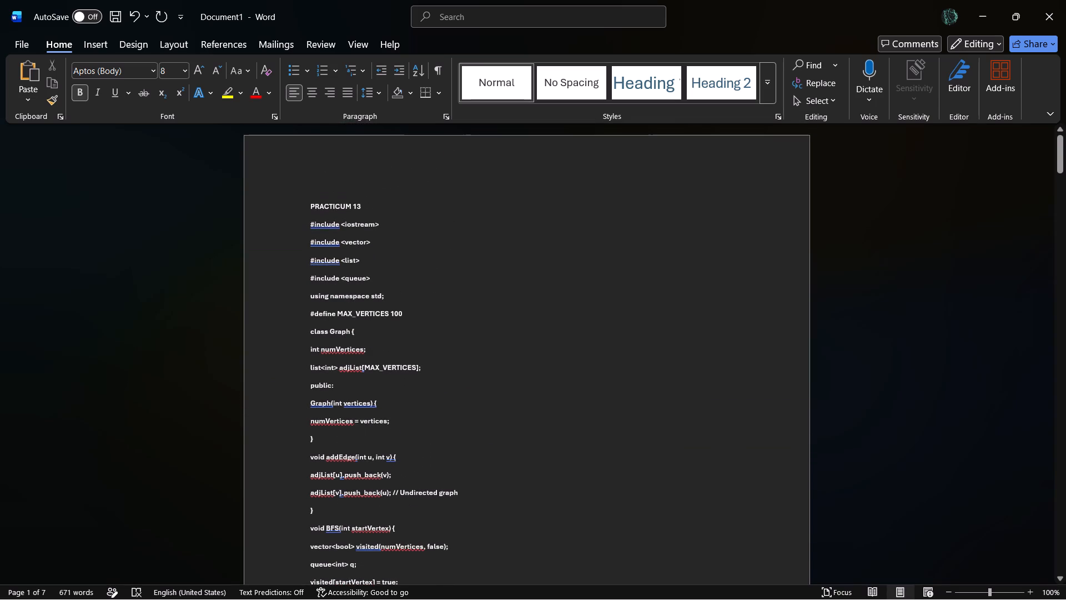
drag(376, 201, 289, 200)
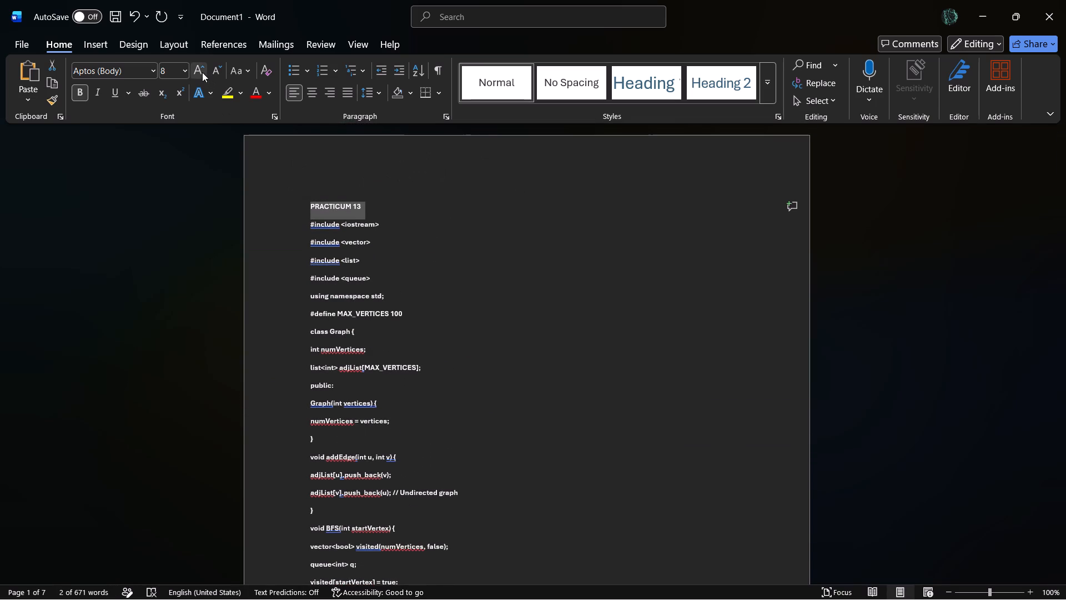
click(202, 72)
click(202, 72)
click(467, 303)
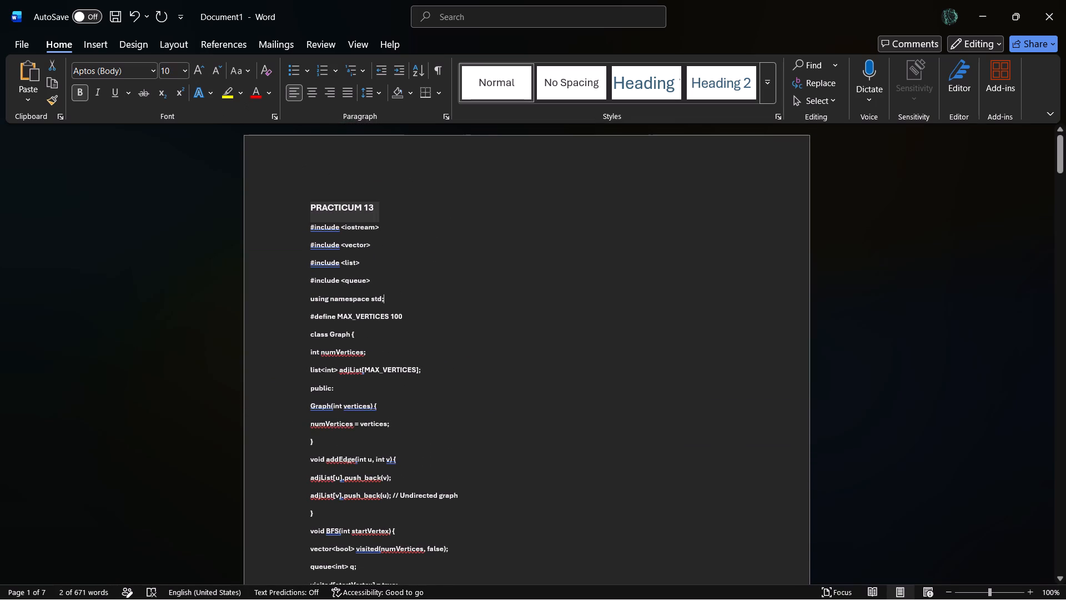
Review the document's page layout in the print preview, from the first page through the last.
key(ctrl+p)
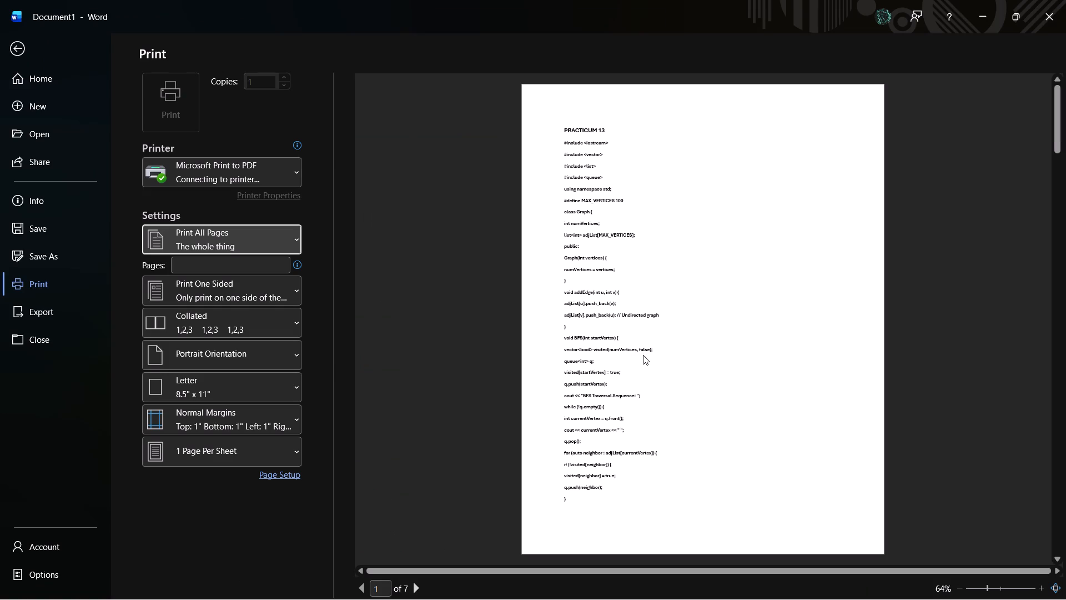
click(416, 586)
click(416, 586)
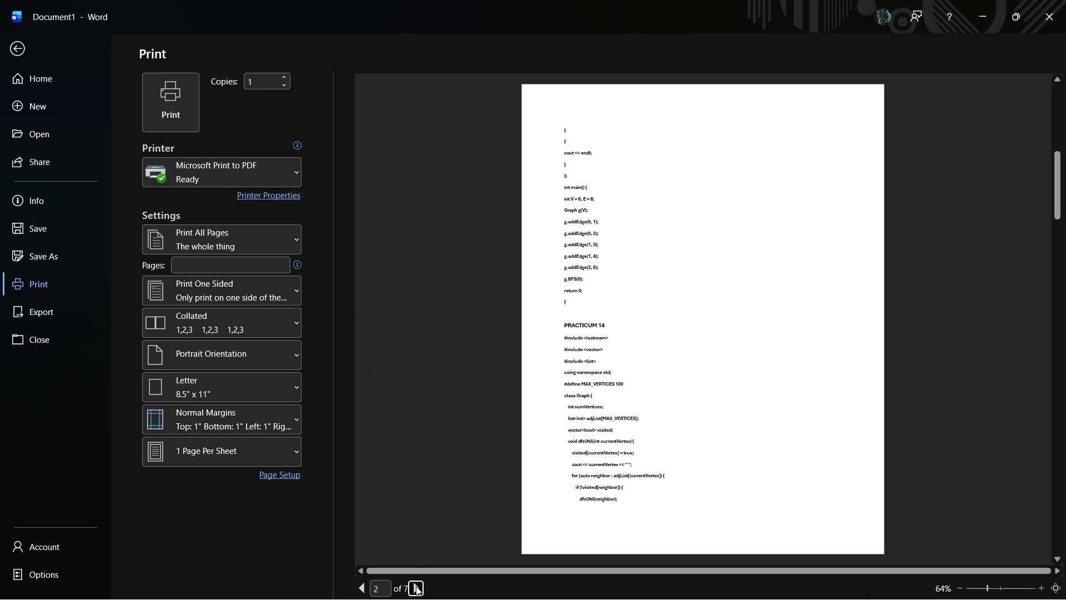
click(416, 586)
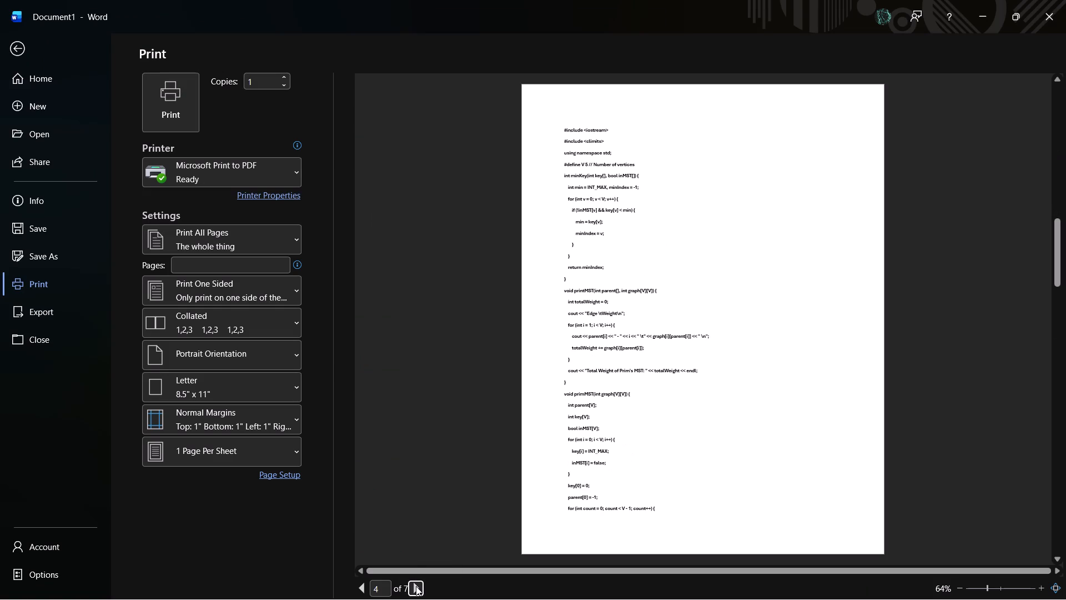
click(416, 586)
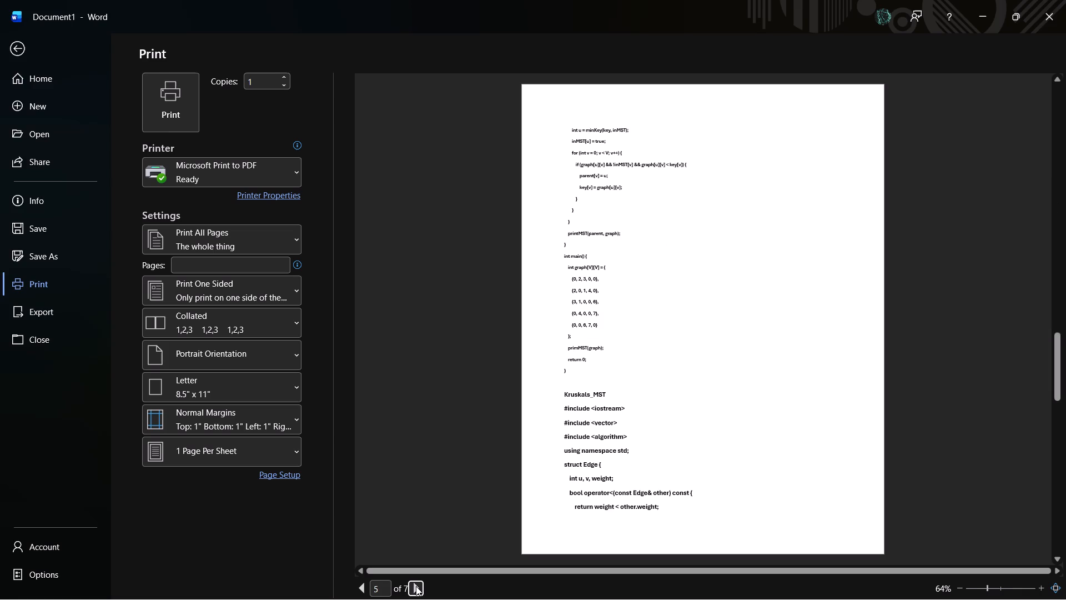
click(416, 586)
click(416, 586)
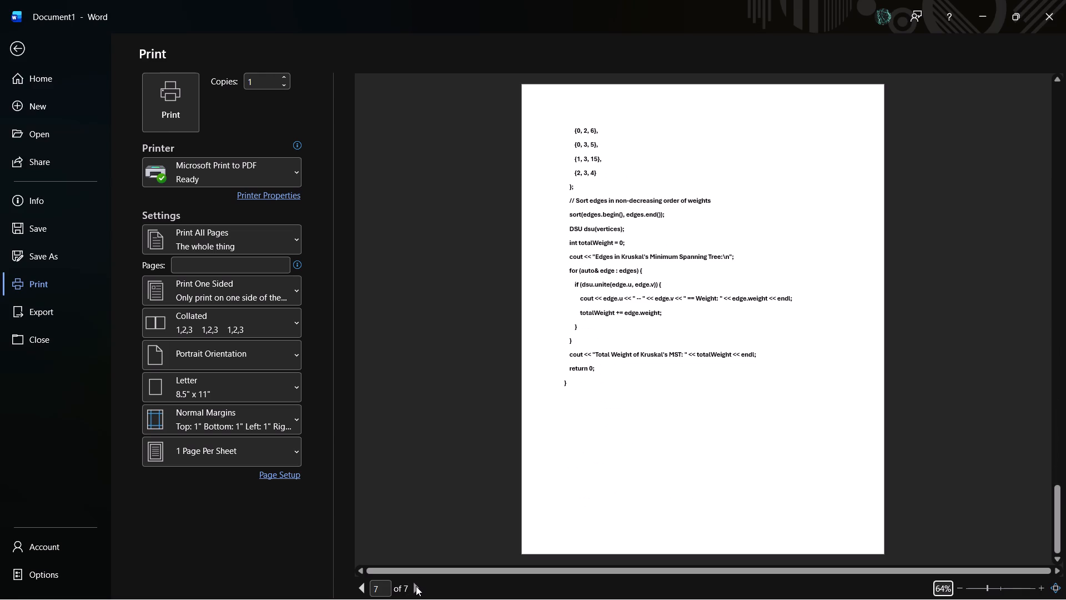
click(416, 586)
click(416, 586)
click(416, 586)
Print the whole document with Microsoft Print to PDF, saving it in Downloads as "DS CODES13,14,15".
click(172, 107)
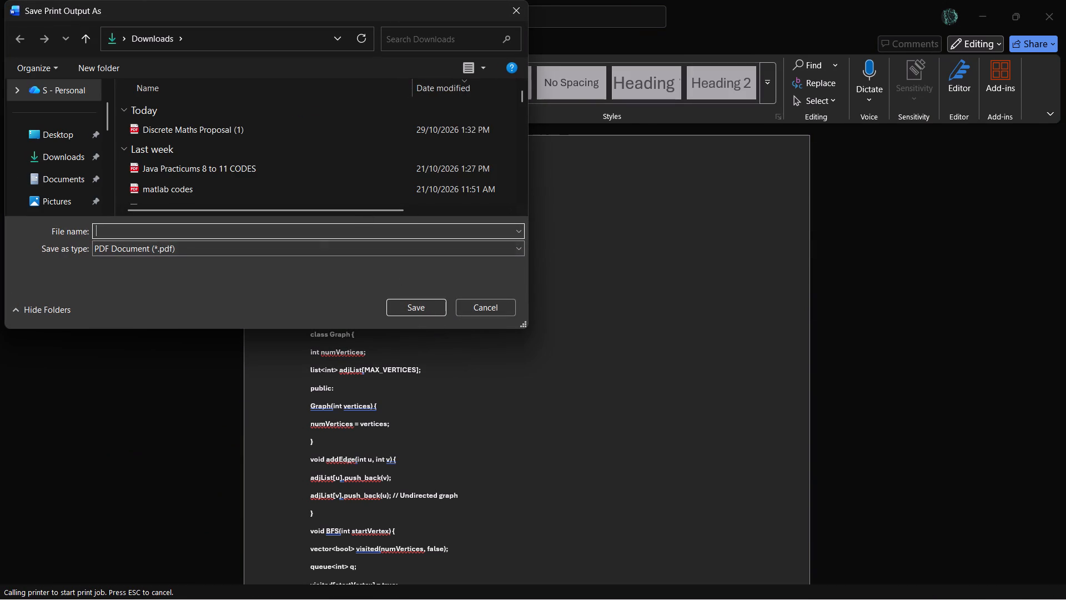
text(DS CODES)
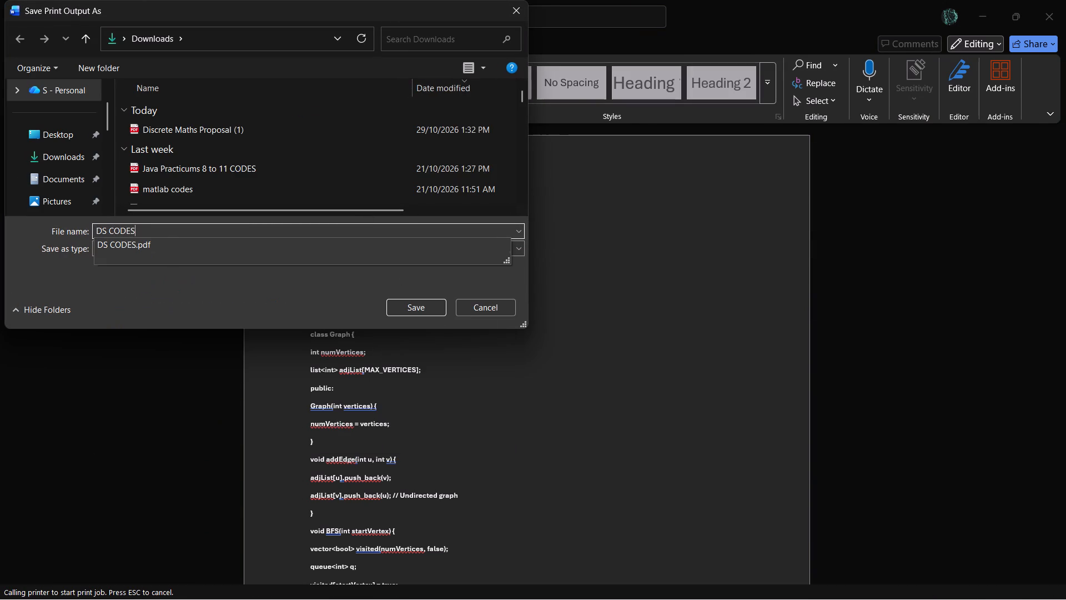
text(13)
text(,14,15)
key(Return)
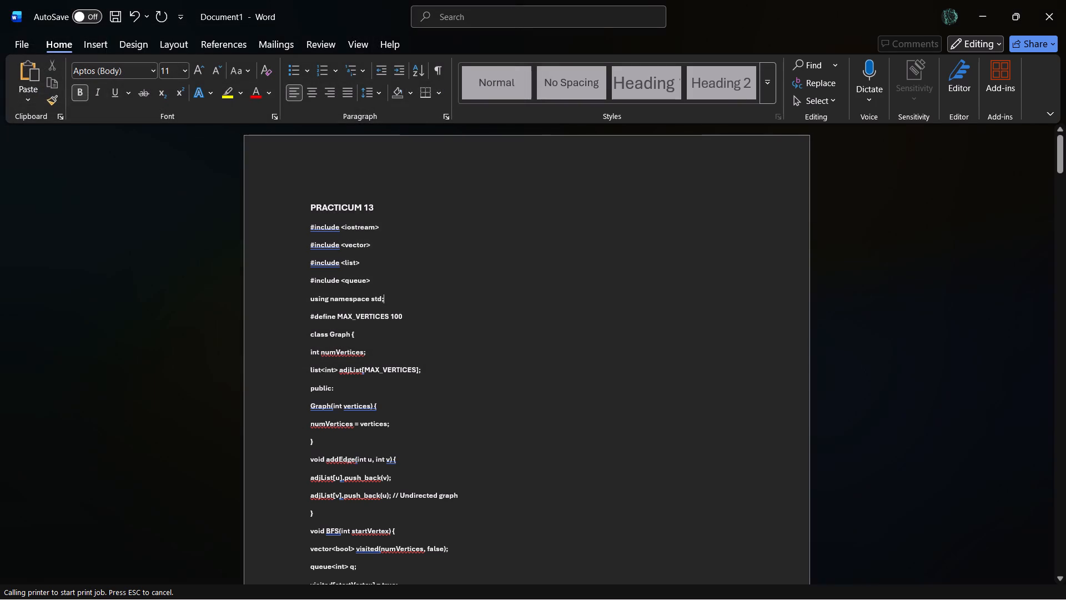
Close the document, saving it in the OneDrive Documents folder as "PRACTICUM 13,14,15".
click(1062, 13)
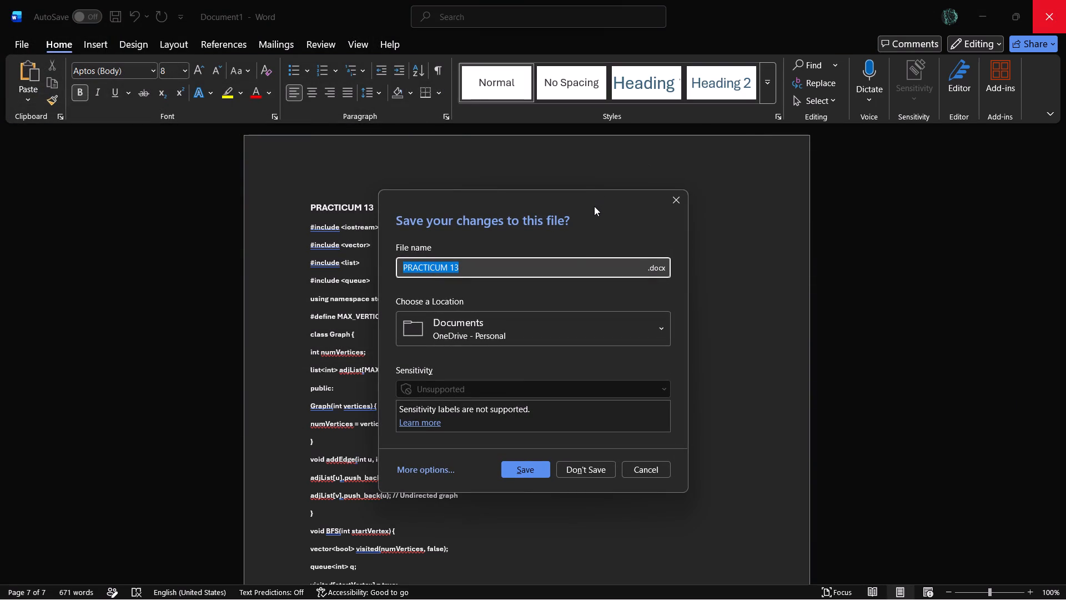
click(499, 267)
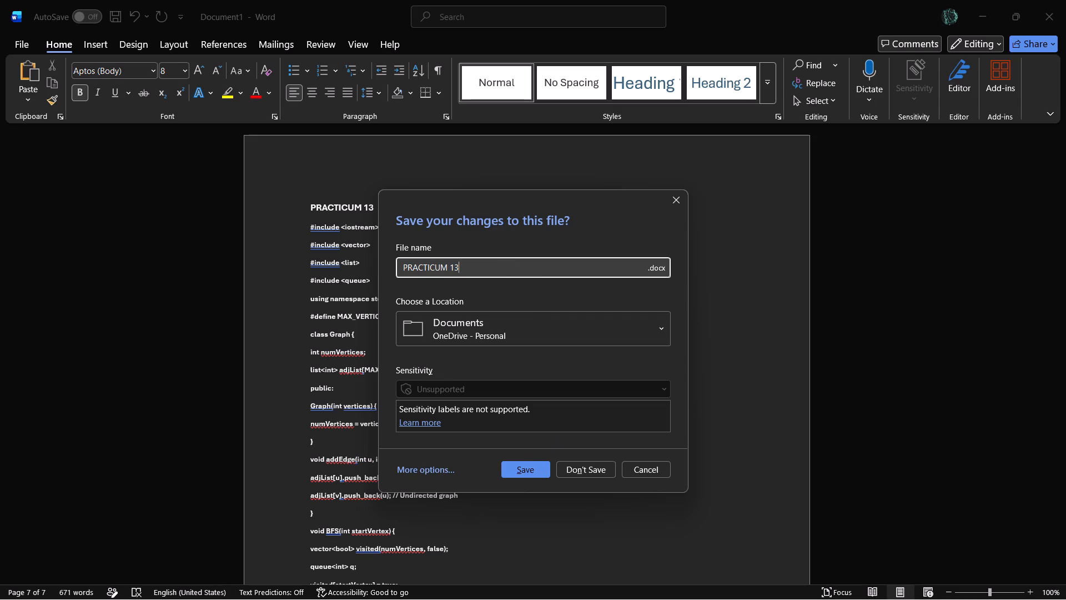
text(,14,15)
key(Return)
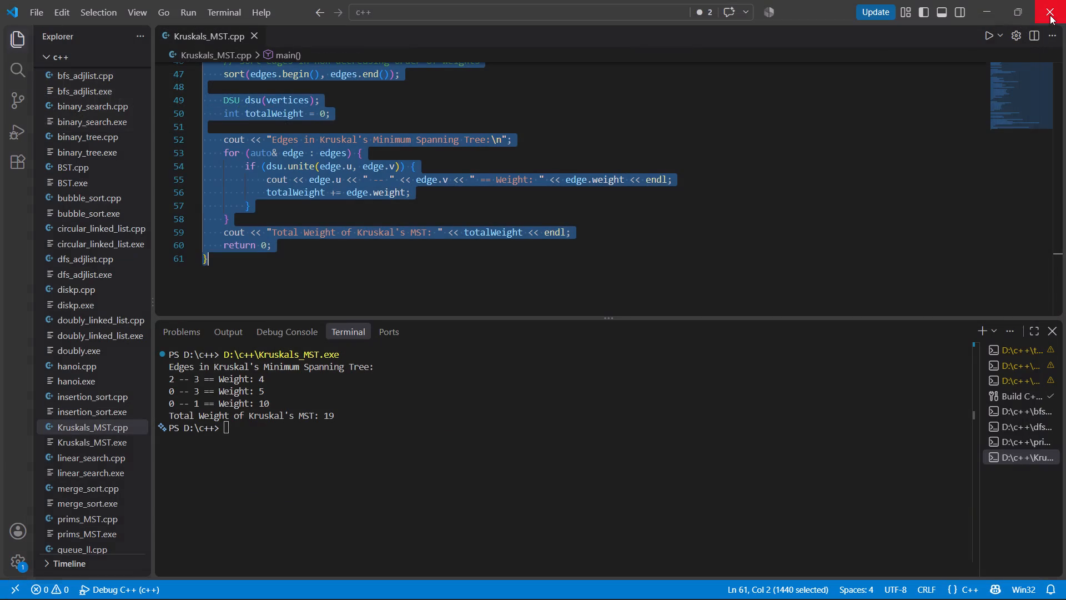
Close the Visual Studio Code and File Explorer windows.
click(1050, 15)
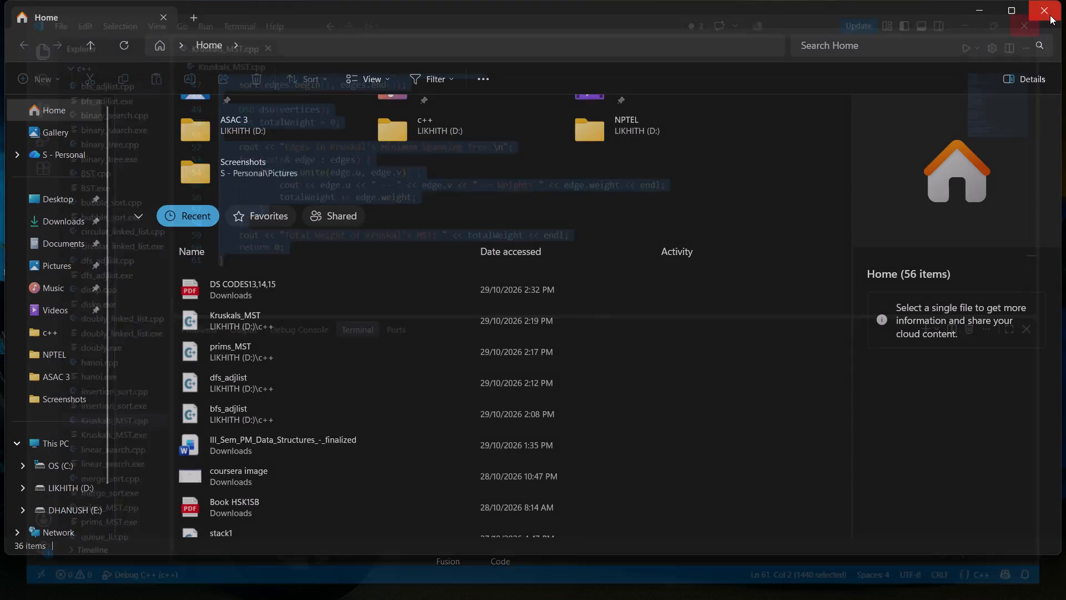